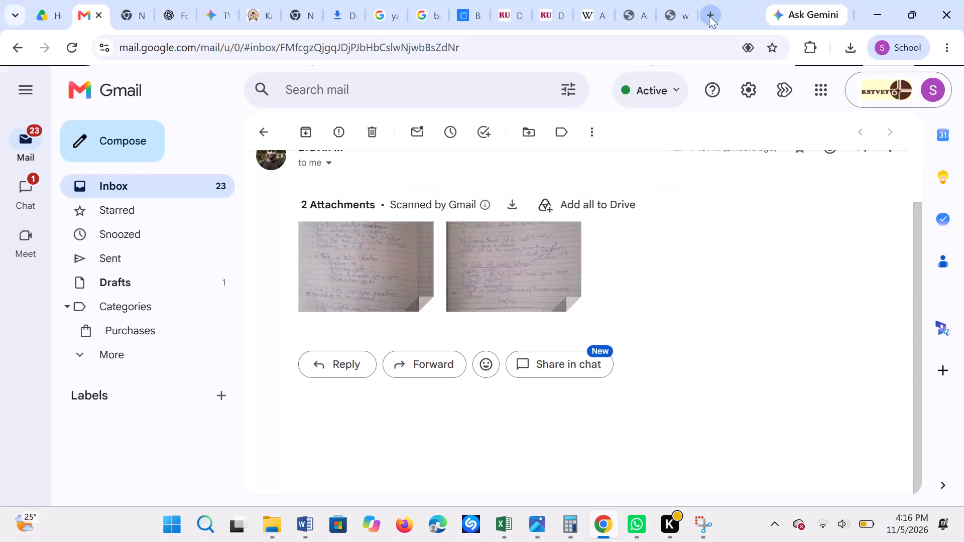
Open a new browser tab ready for entering a search or web address.
{"action": "left_click", "coordinate": [709, 16]}
{"action": "left_click", "coordinate": [553, 48]}
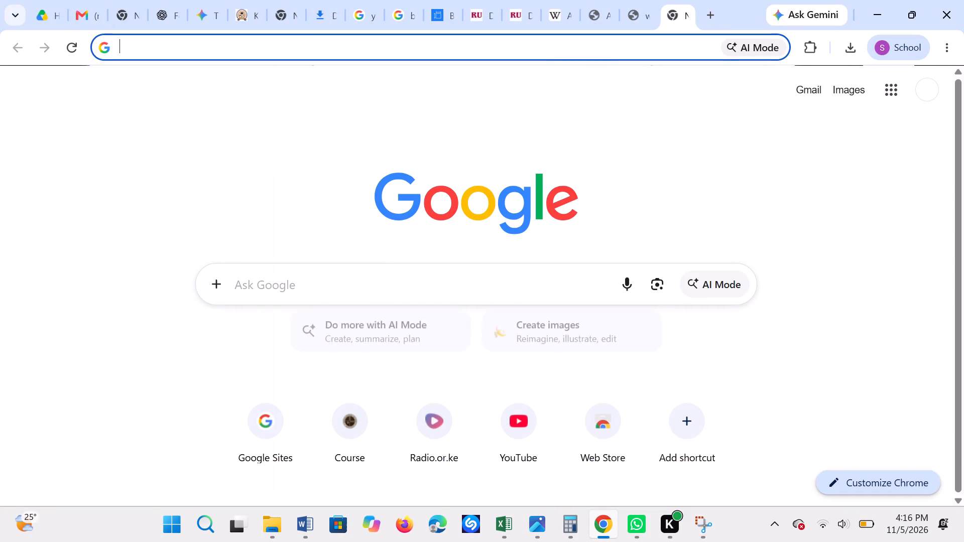
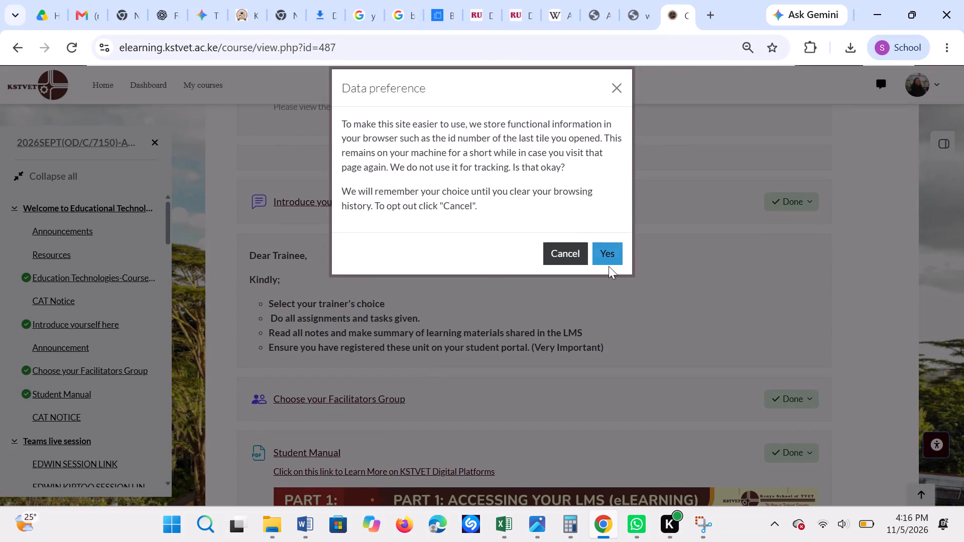
Accept the course site's data preference notice and look through the course page to its topic tiles.
{"action": "left_click", "coordinate": [605, 245]}
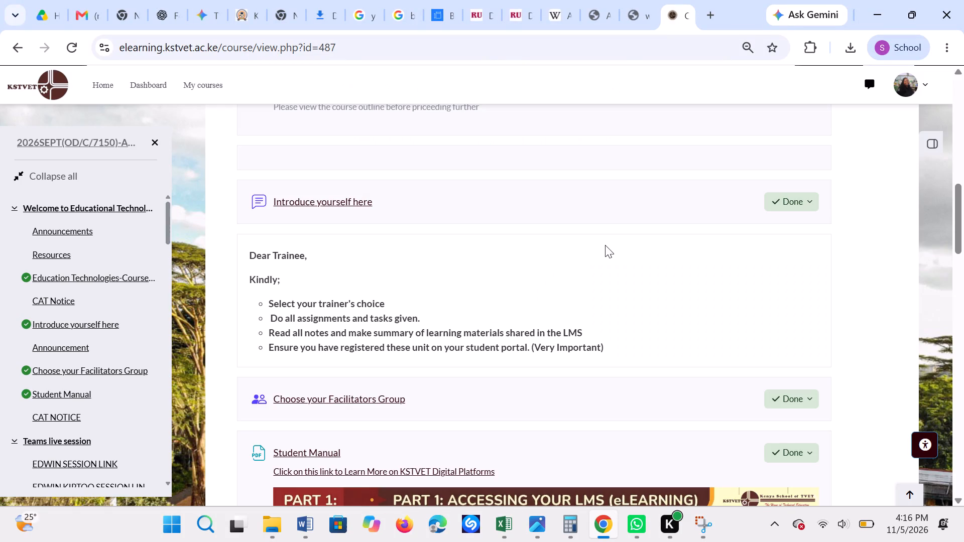
{"action": "scroll", "coordinate": [605, 245], "scroll_direction": "down", "scroll_amount": 7}
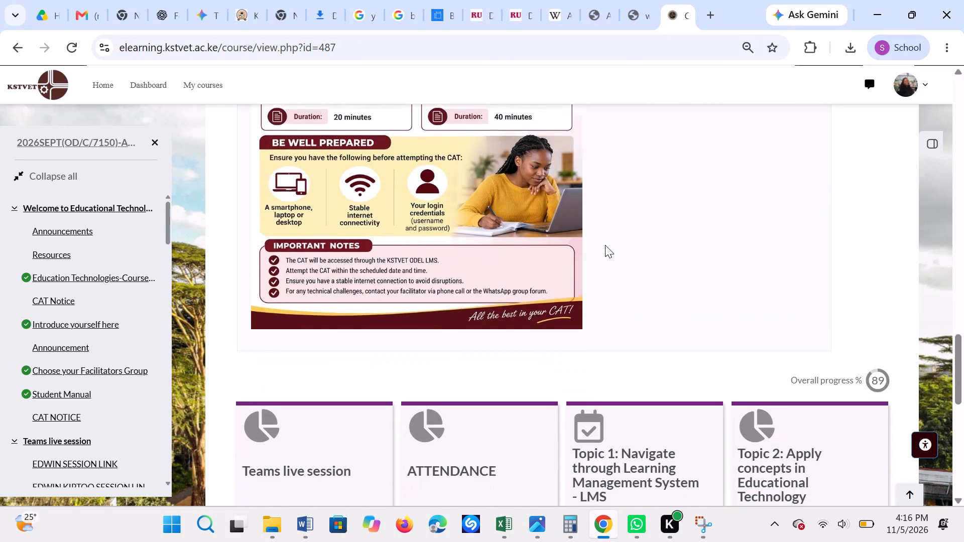
{"action": "scroll", "coordinate": [605, 245], "scroll_direction": "down", "scroll_amount": 4}
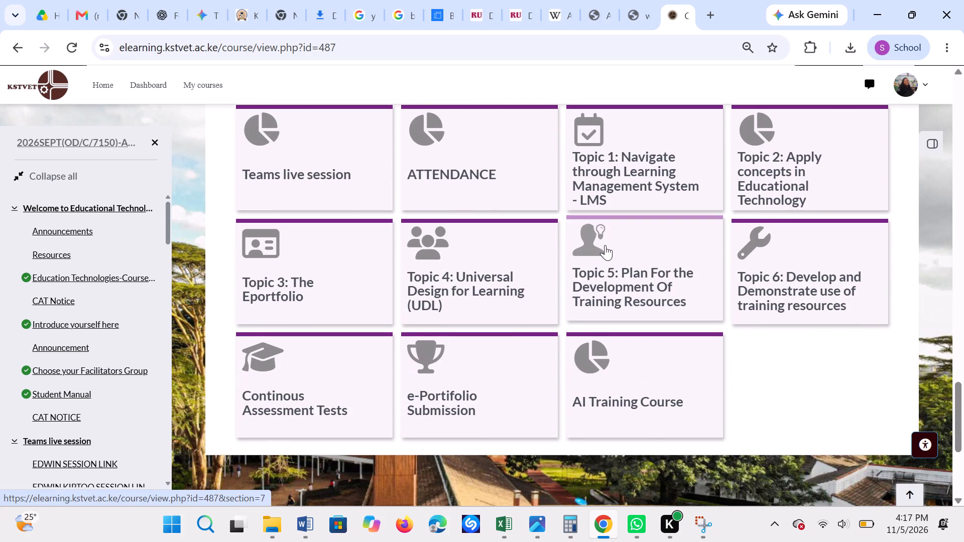
{"action": "scroll", "coordinate": [605, 245], "scroll_direction": "right", "scroll_amount": 2}
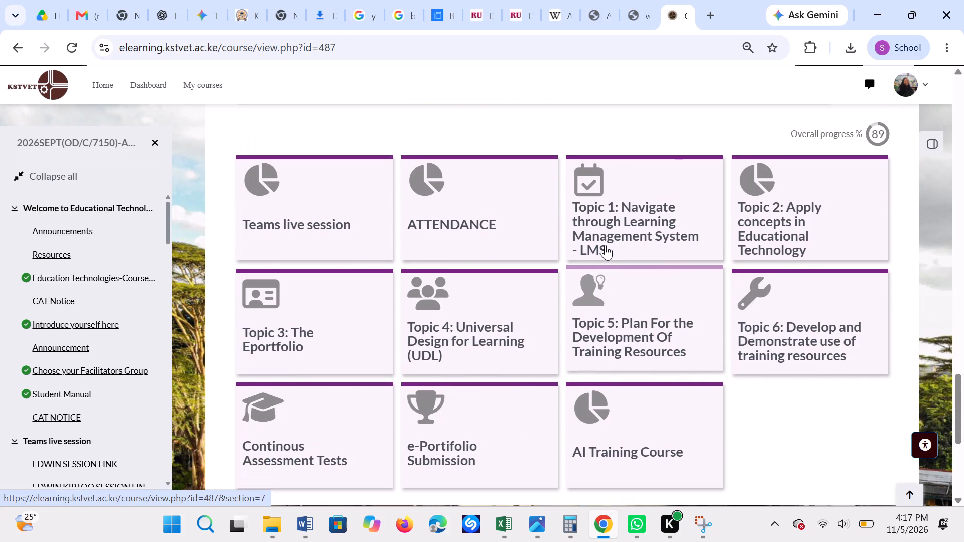
{"action": "scroll", "coordinate": [605, 245], "scroll_direction": "right", "scroll_amount": 1}
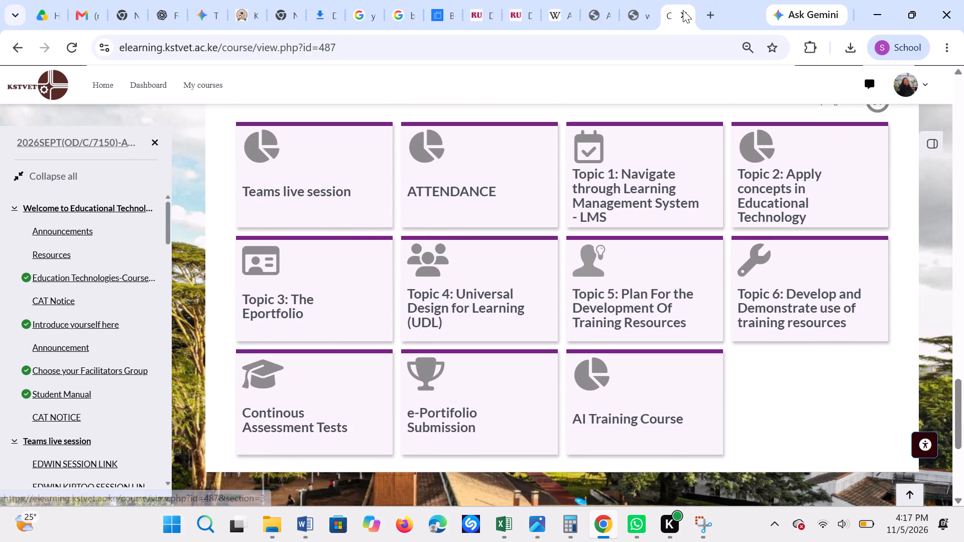
{"action": "left_click", "coordinate": [705, 18]}
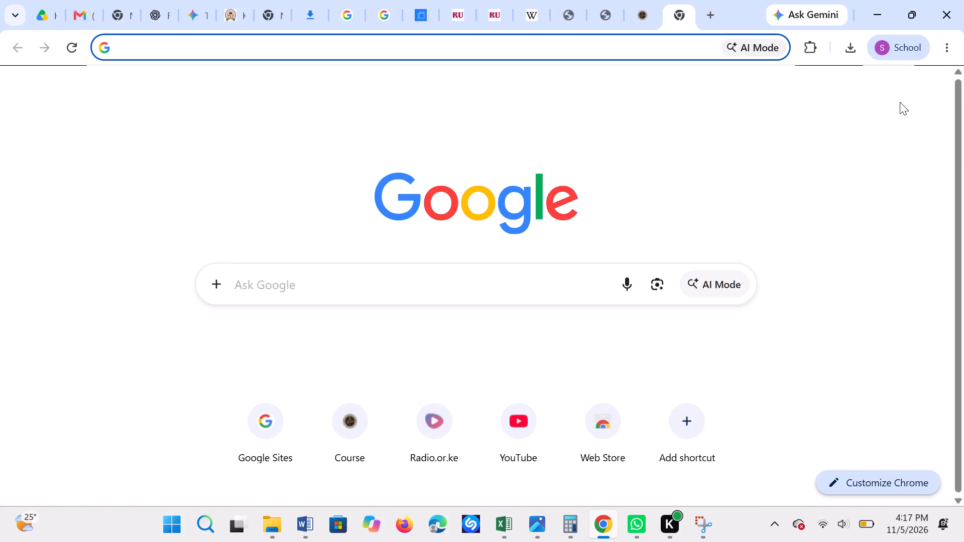
{"action": "left_click", "coordinate": [895, 88]}
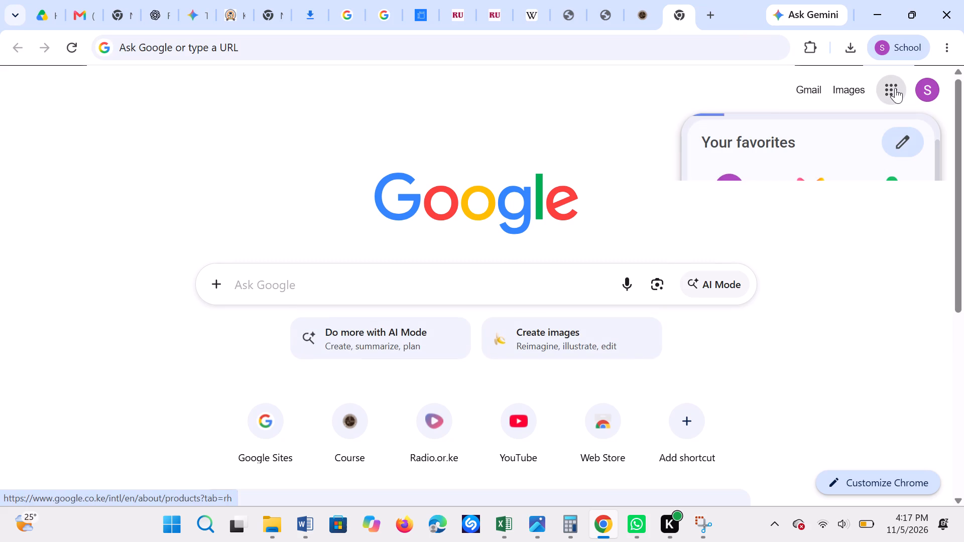
{"action": "scroll", "coordinate": [819, 394], "scroll_direction": "down", "scroll_amount": 1}
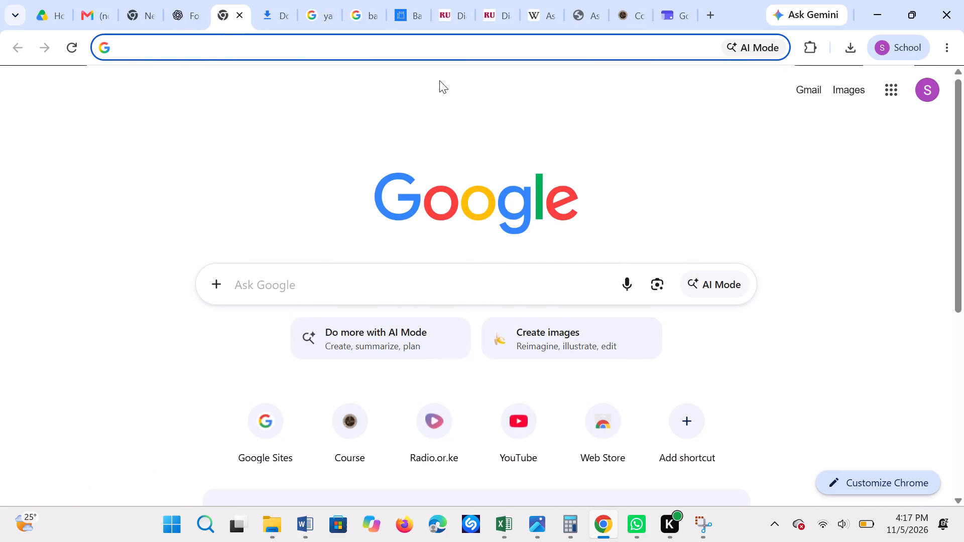
Return to Google Sites and open the recent e-Portfolio KSTVET site for editing at its Home page.
{"action": "left_click", "coordinate": [679, 8]}
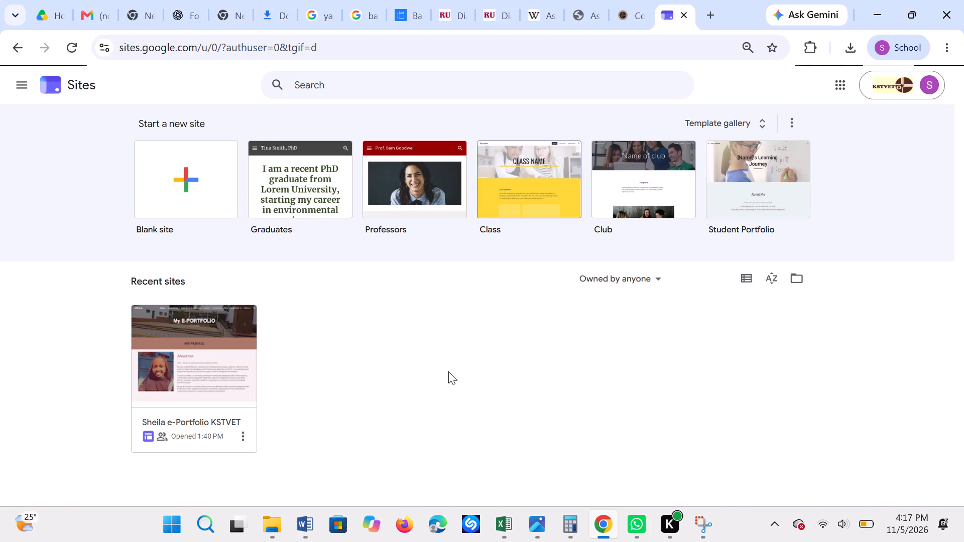
{"action": "left_click", "coordinate": [207, 393]}
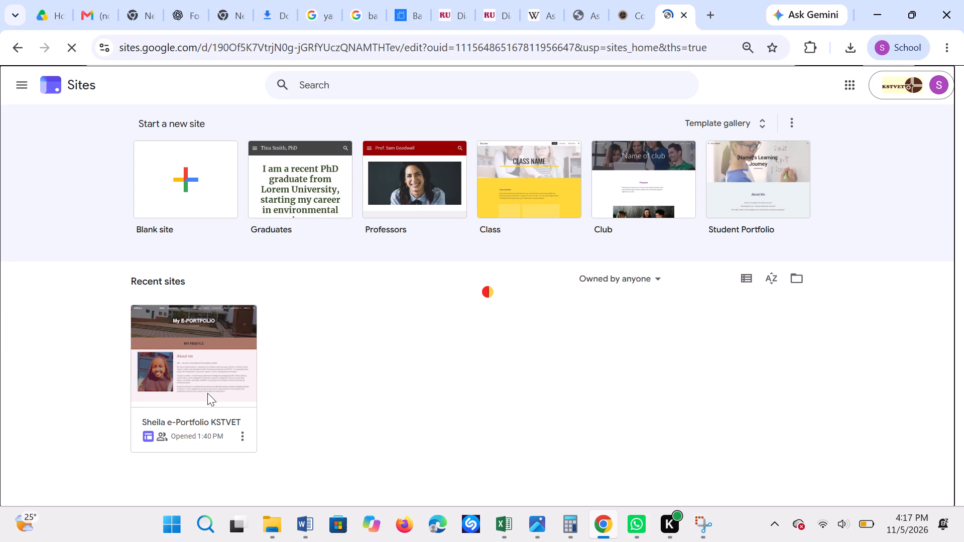
{"action": "scroll", "coordinate": [432, 386], "scroll_direction": "down", "scroll_amount": 4}
{"action": "scroll", "coordinate": [432, 386], "scroll_direction": "up", "scroll_amount": 1}
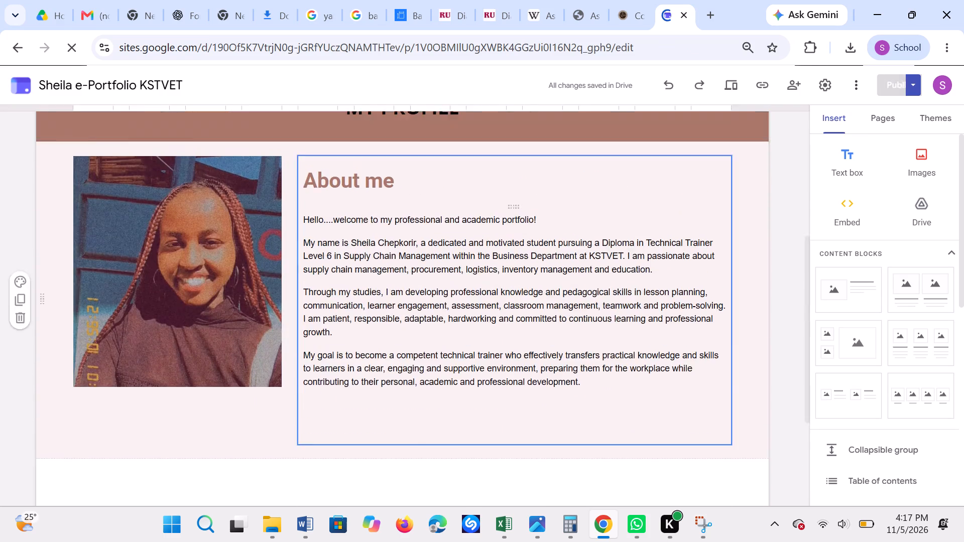
{"action": "scroll", "coordinate": [432, 386], "scroll_direction": "up", "scroll_amount": 2}
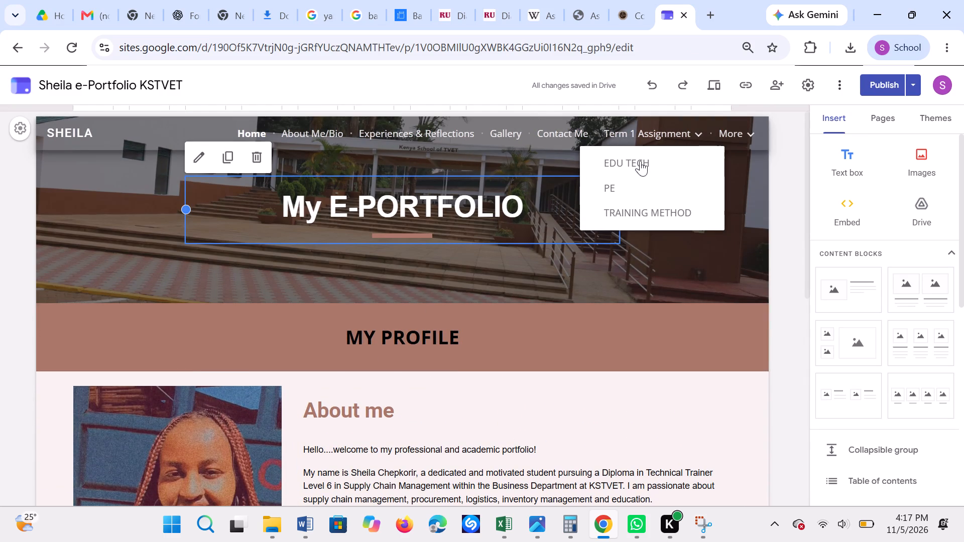
Open the EDU TECH page under Term 1 Assignment and look over its content down to the footer.
{"action": "left_click", "coordinate": [640, 161]}
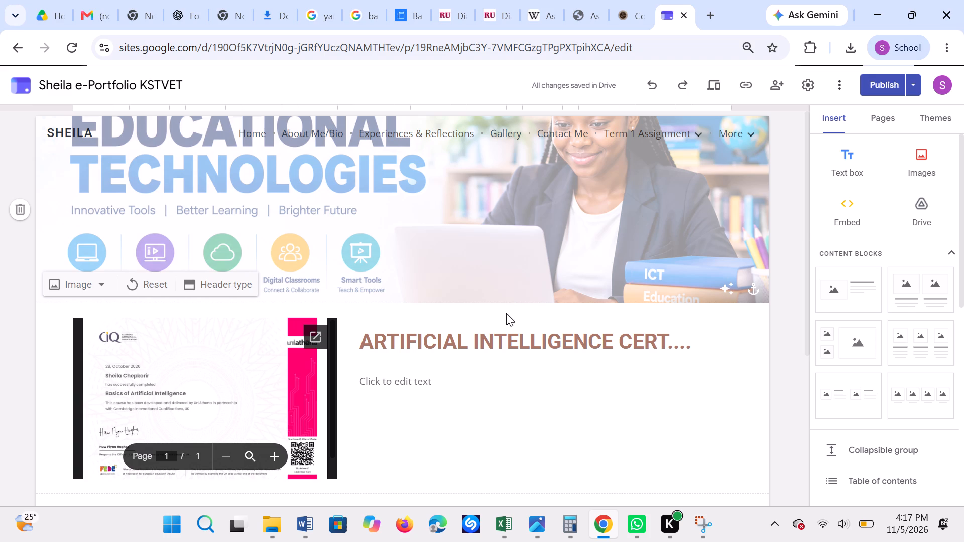
{"action": "scroll", "coordinate": [504, 365], "scroll_direction": "down", "scroll_amount": 4}
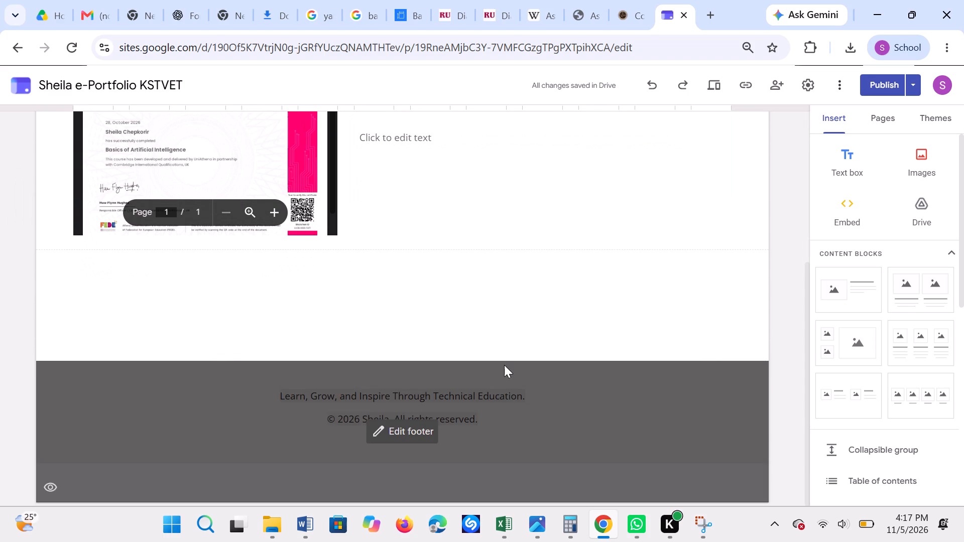
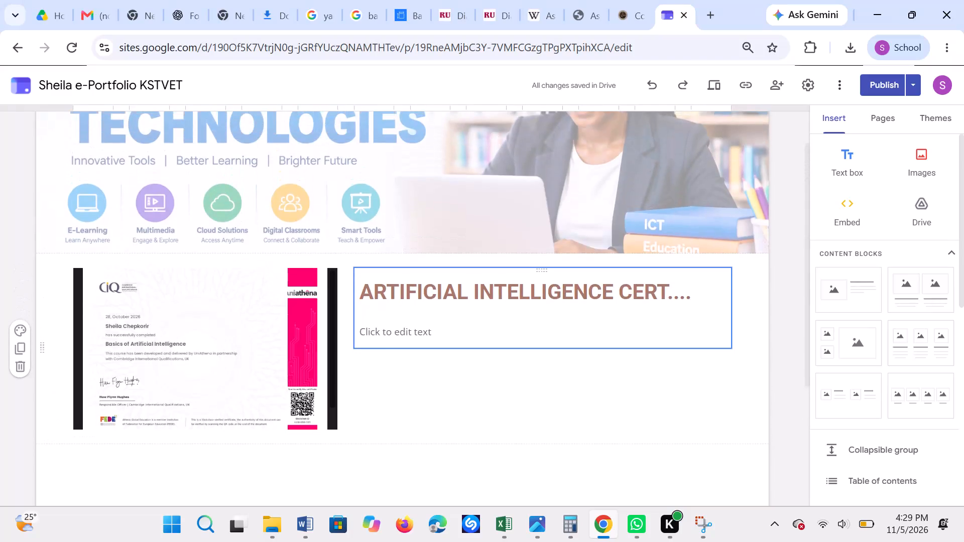
Add a content block with one image placeholder beside a heading and text below the Artificial Intelligence certificate section.
{"action": "scroll", "coordinate": [427, 247], "scroll_direction": "up", "scroll_amount": 1}
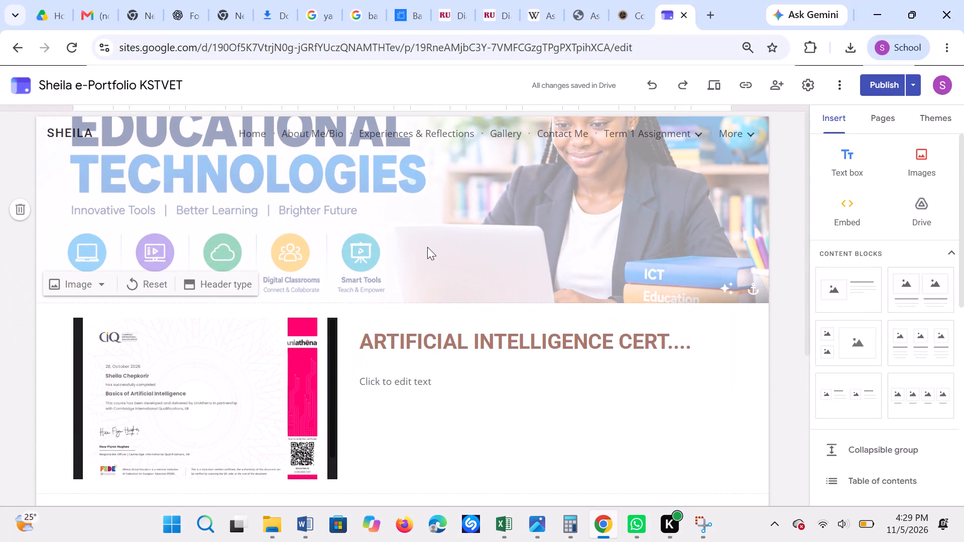
{"action": "scroll", "coordinate": [427, 247], "scroll_direction": "up", "scroll_amount": 1}
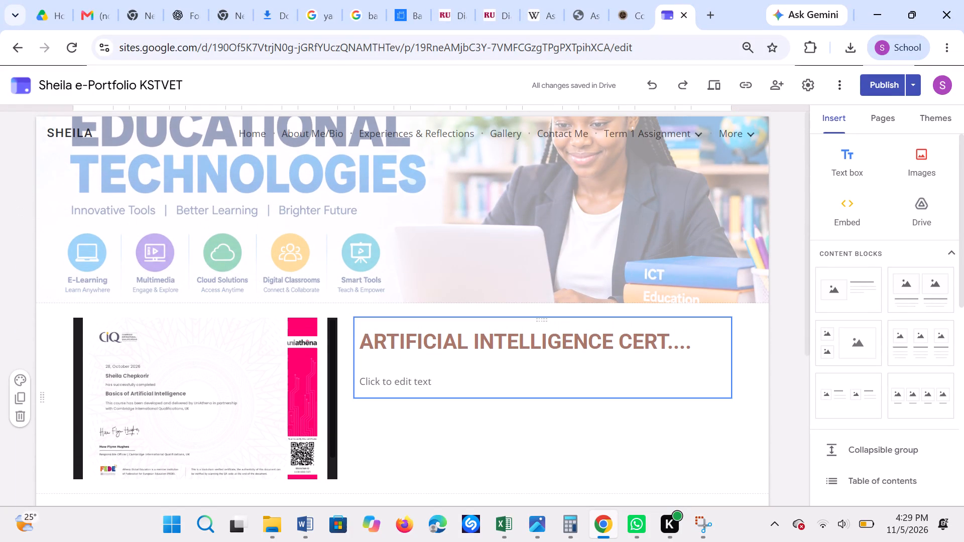
{"action": "scroll", "coordinate": [511, 322], "scroll_direction": "down", "scroll_amount": 2}
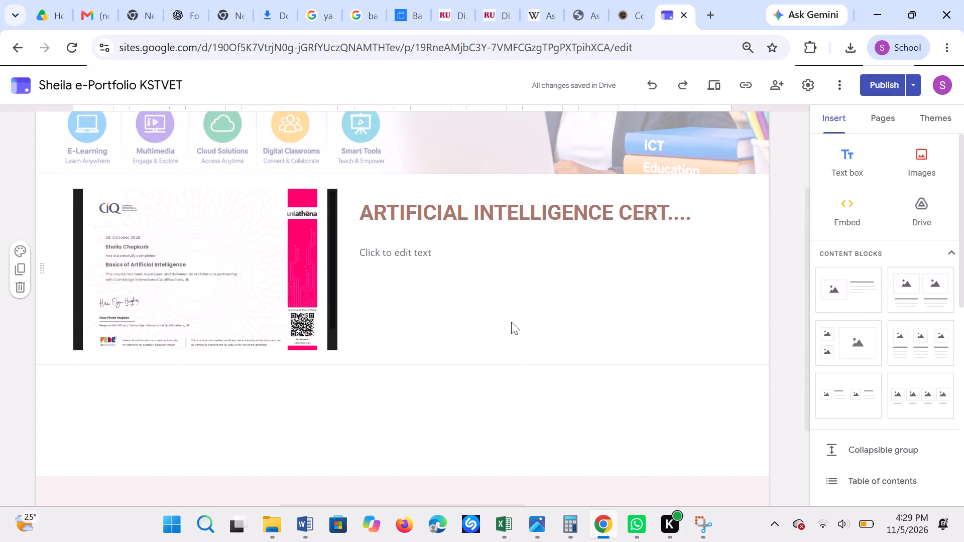
{"action": "scroll", "coordinate": [511, 322], "scroll_direction": "down", "scroll_amount": 1}
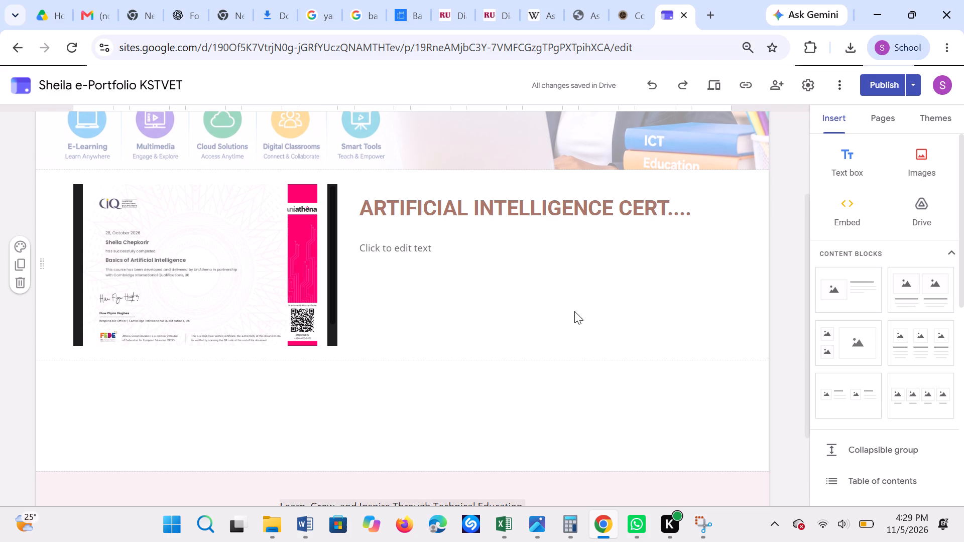
{"action": "left_click", "coordinate": [513, 409]}
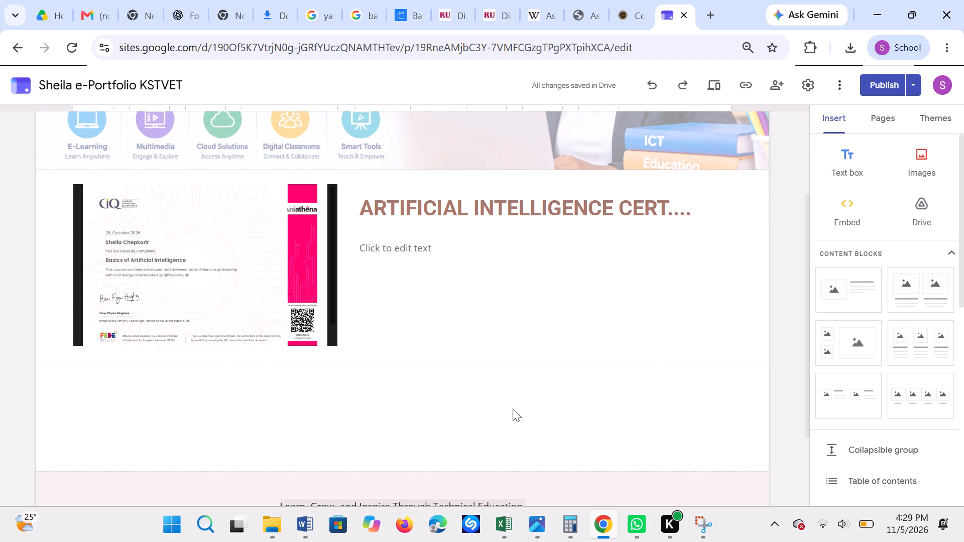
{"action": "left_click", "coordinate": [921, 173]}
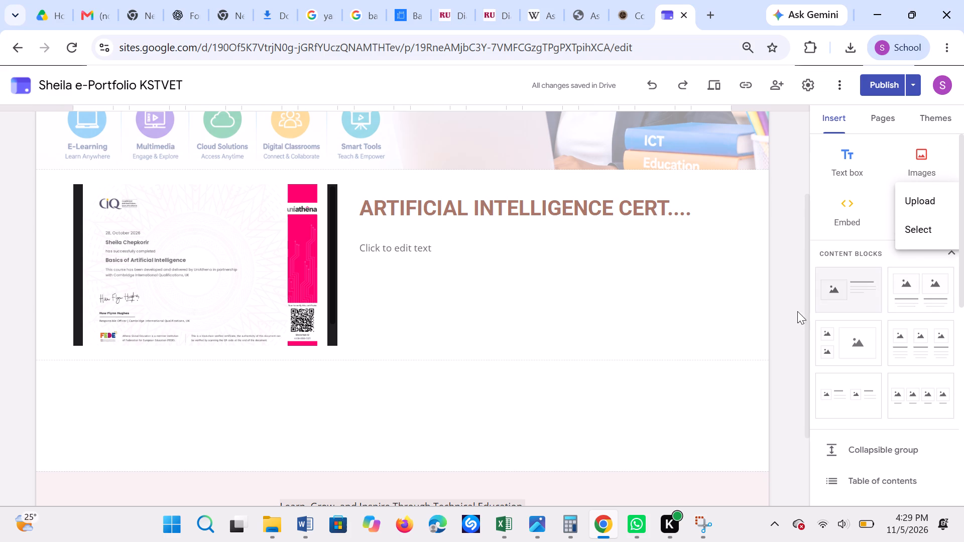
{"action": "left_click", "coordinate": [827, 298]}
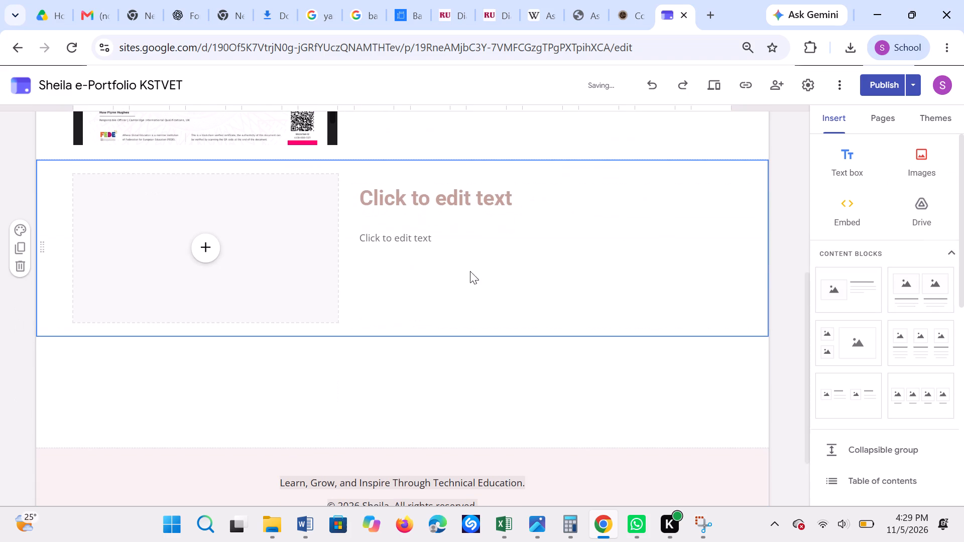
Fill the new block's empty image placeholder with a file from Drive.
{"action": "left_click", "coordinate": [208, 254]}
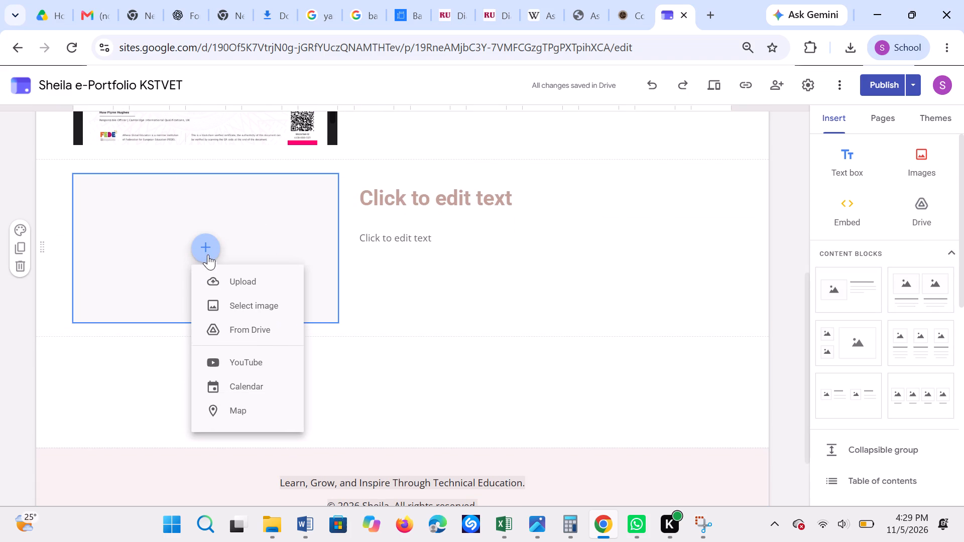
{"action": "left_click", "coordinate": [242, 339]}
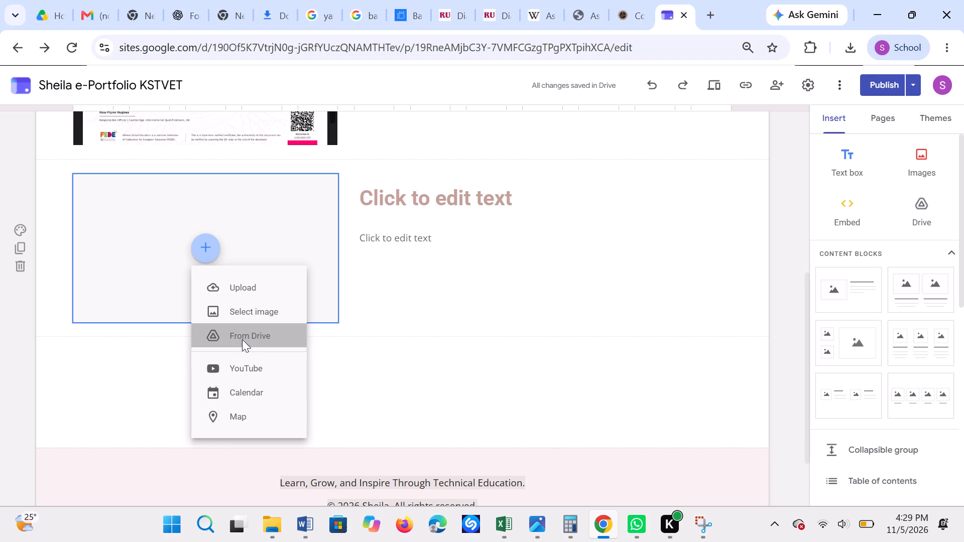
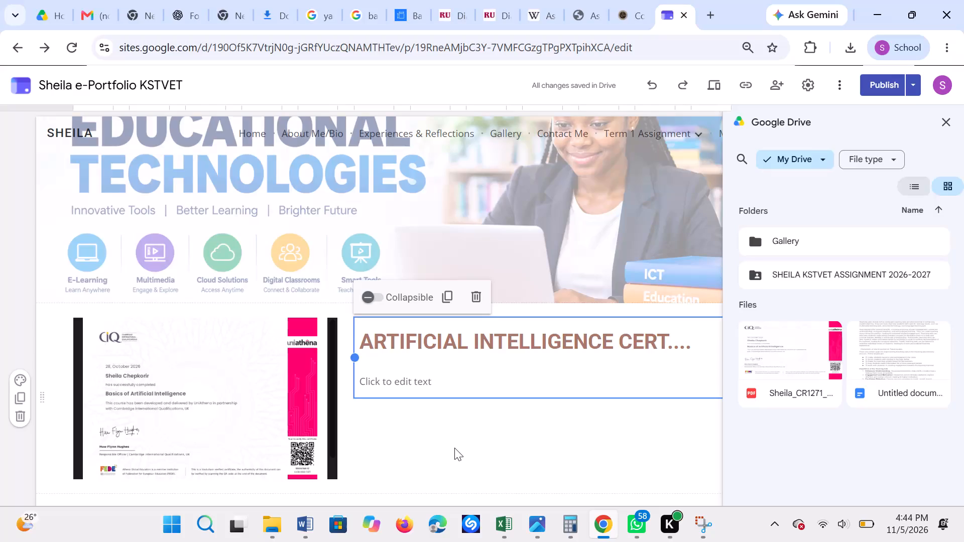
Open the empty body text under the ARTIFICIAL INTELLIGENCE CERT.... heading, beside the certificate image, for editing.
{"action": "key", "text": "Return"}
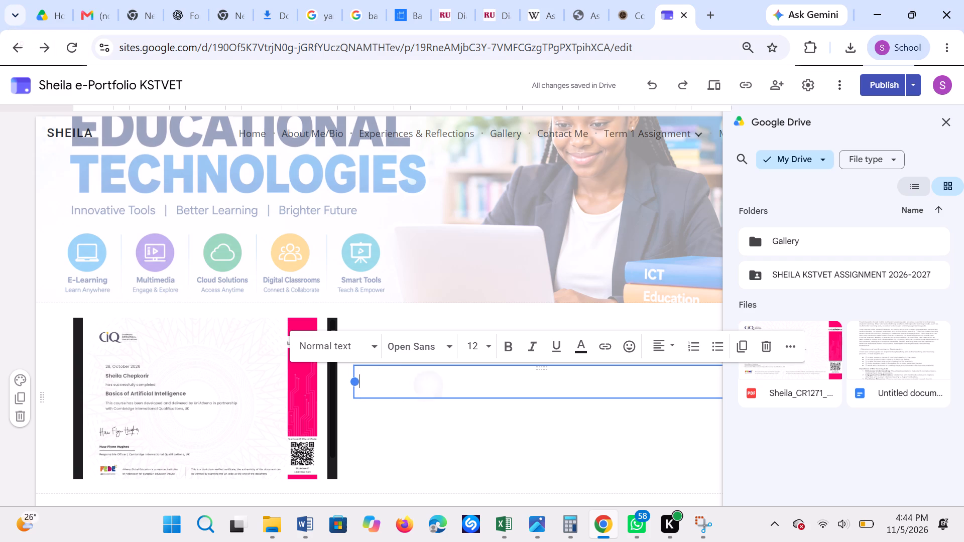
{"action": "triple_click", "coordinate": [444, 393]}
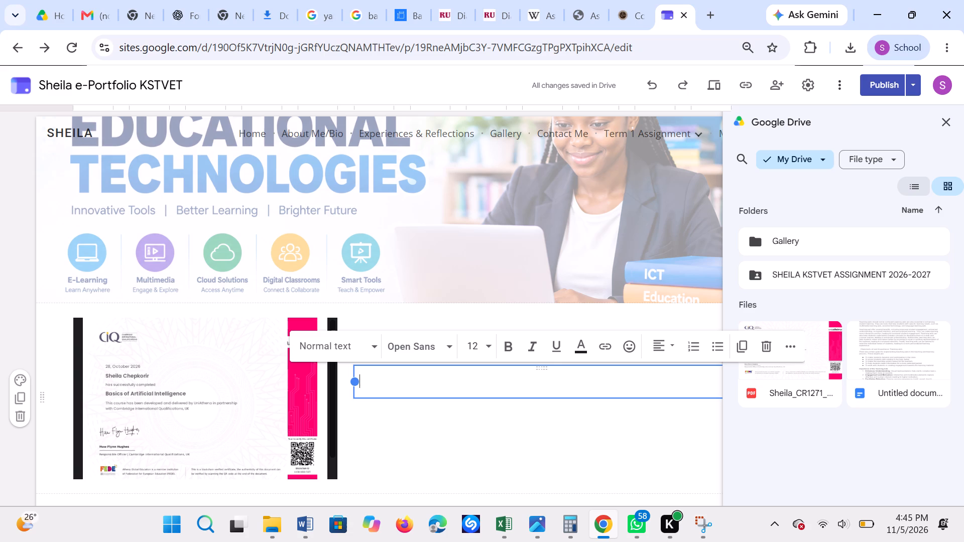
{"action": "left_click", "coordinate": [382, 379]}
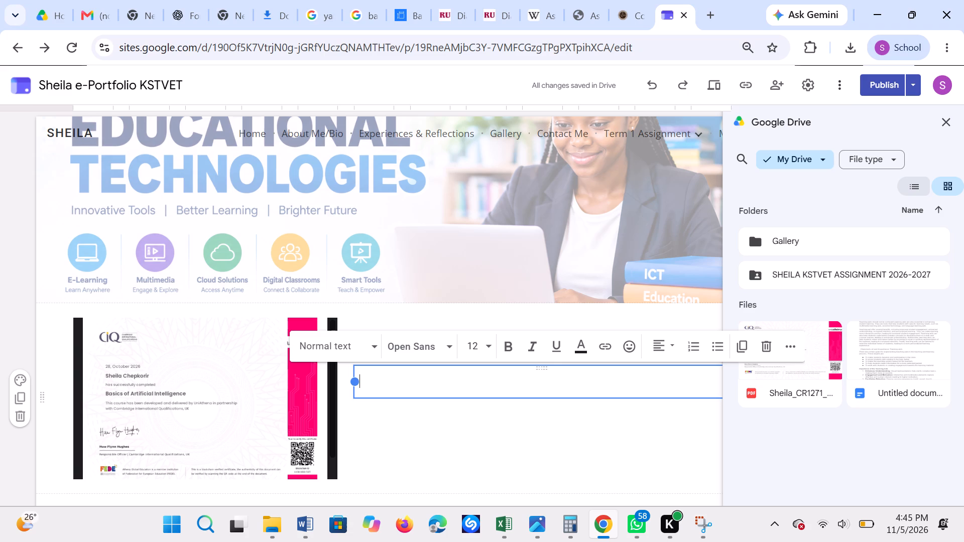
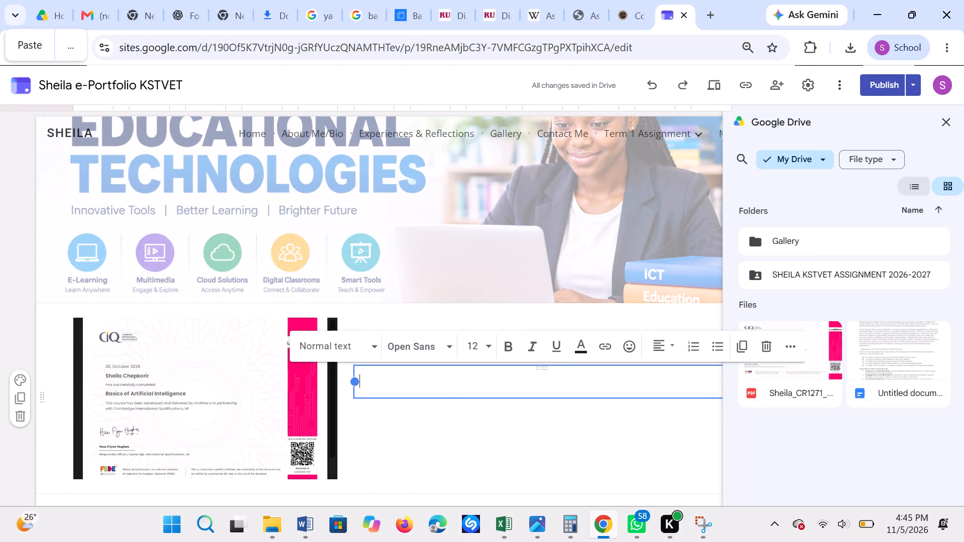
Paste the copied course description, beginning "Successfully completed on 28th October 2026", into the body text under the ARTIFICIAL INTELLIGENCE CERT.... heading.
{"action": "key", "text": "ctrl+v"}
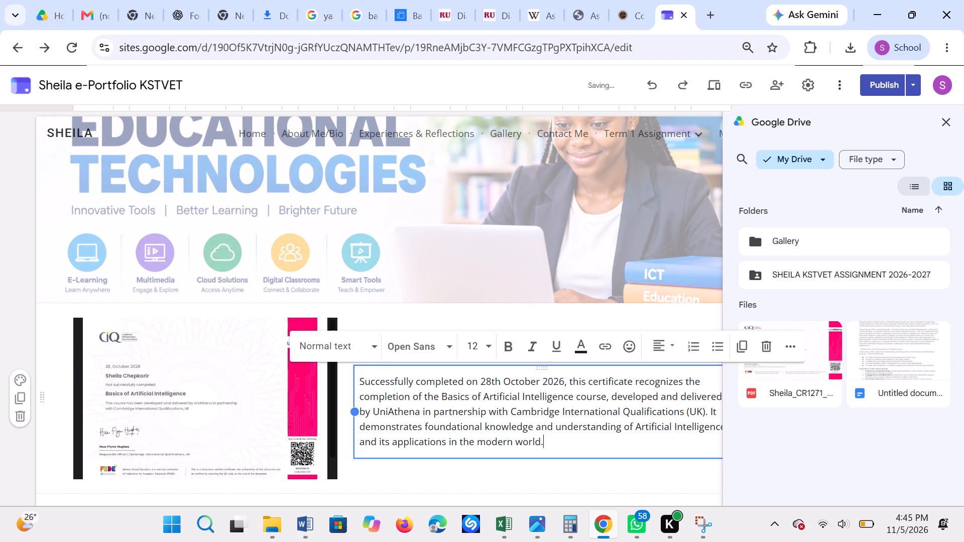
{"action": "left_click", "coordinate": [490, 408]}
{"action": "left_click", "coordinate": [492, 314]}
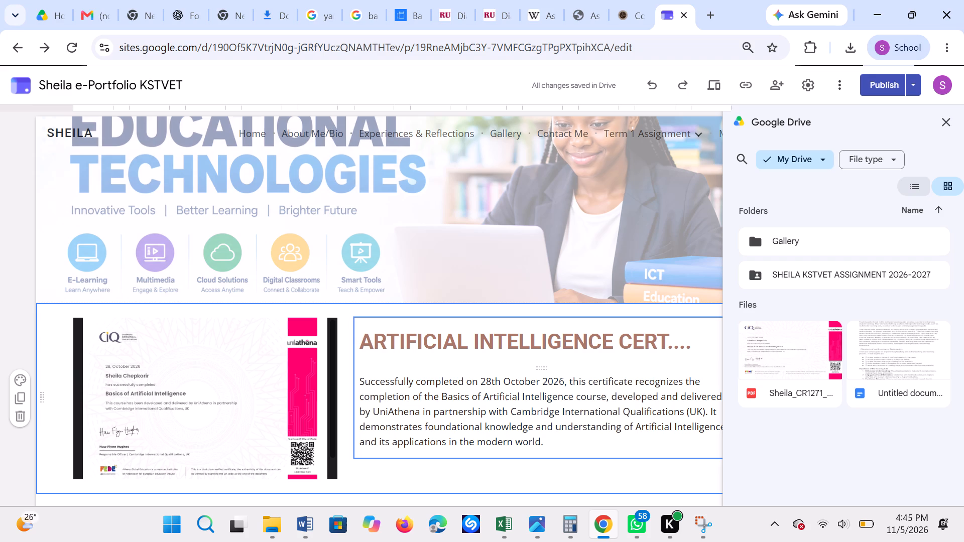
Open the certificate description for editing just after "28th October 2026," in its first line.
{"action": "left_click", "coordinate": [567, 383]}
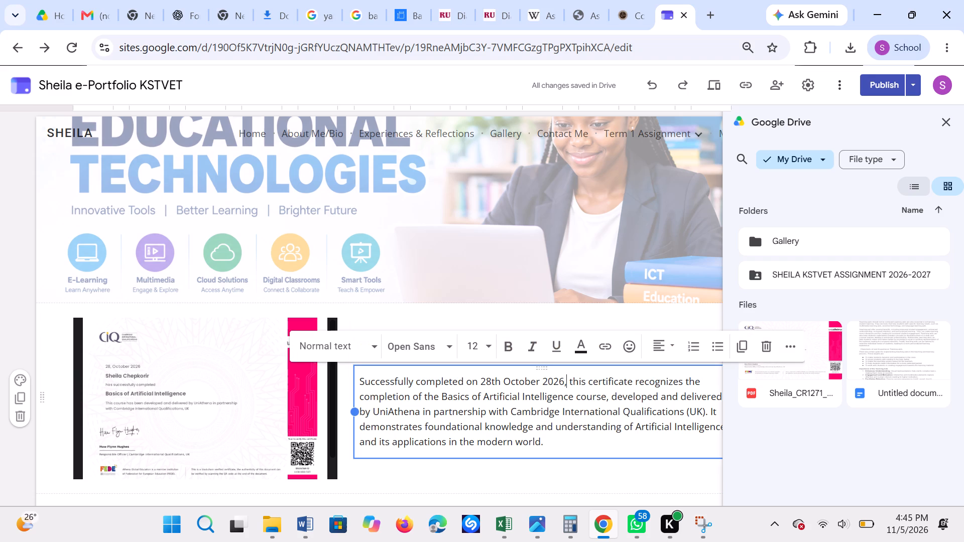
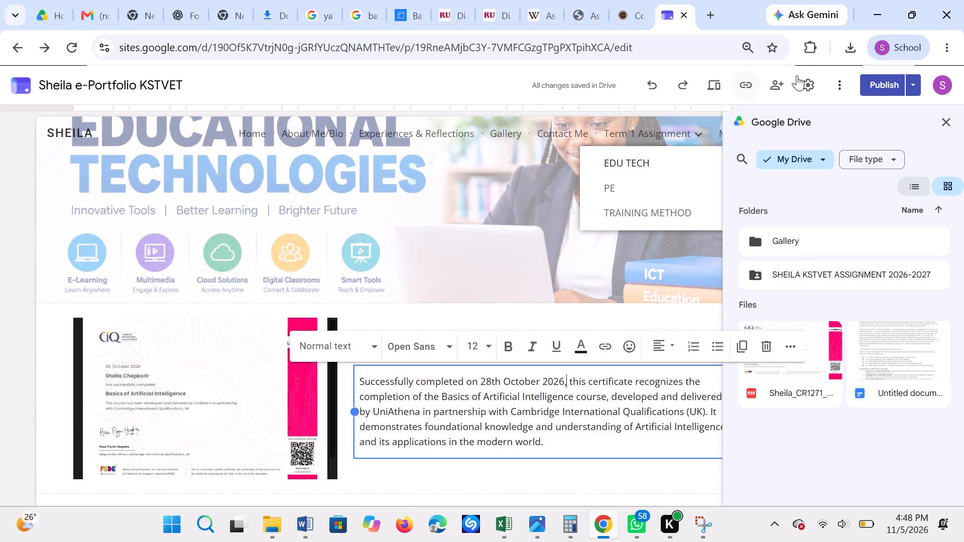
Publish the e-Portfolio site with the updated Artificial Intelligence certificate section on the EDU TECH page.
{"action": "left_click", "coordinate": [888, 88]}
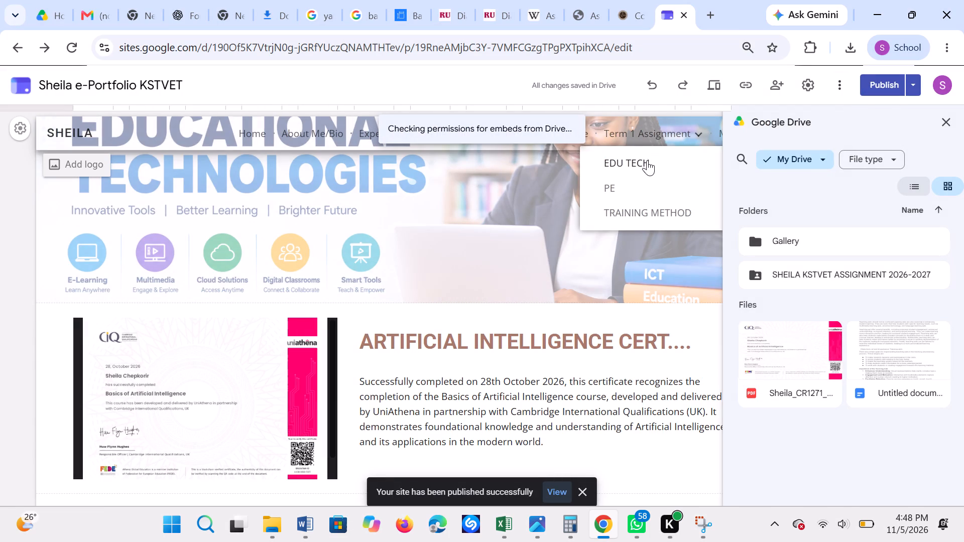
Open the PE page under Term 1 Assignment in the site editor.
{"action": "left_click", "coordinate": [612, 191]}
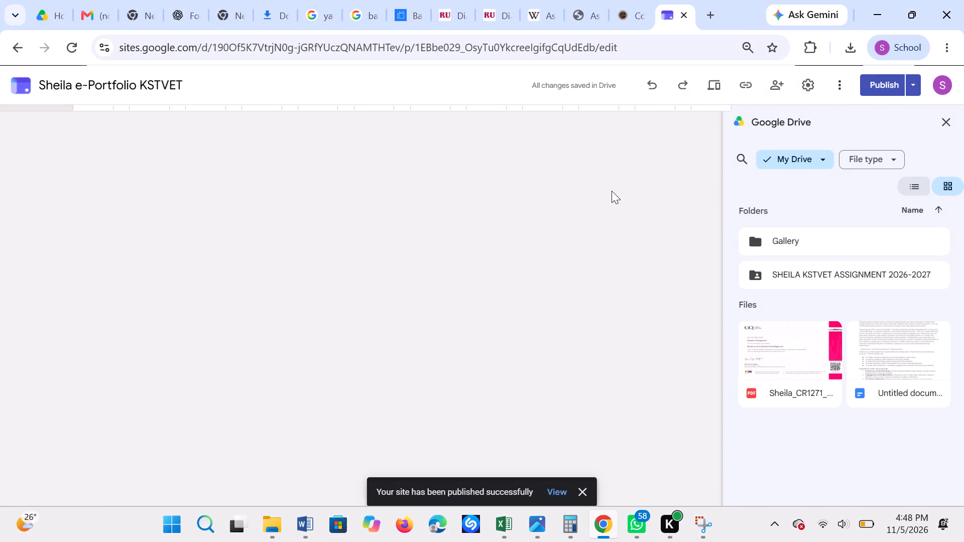
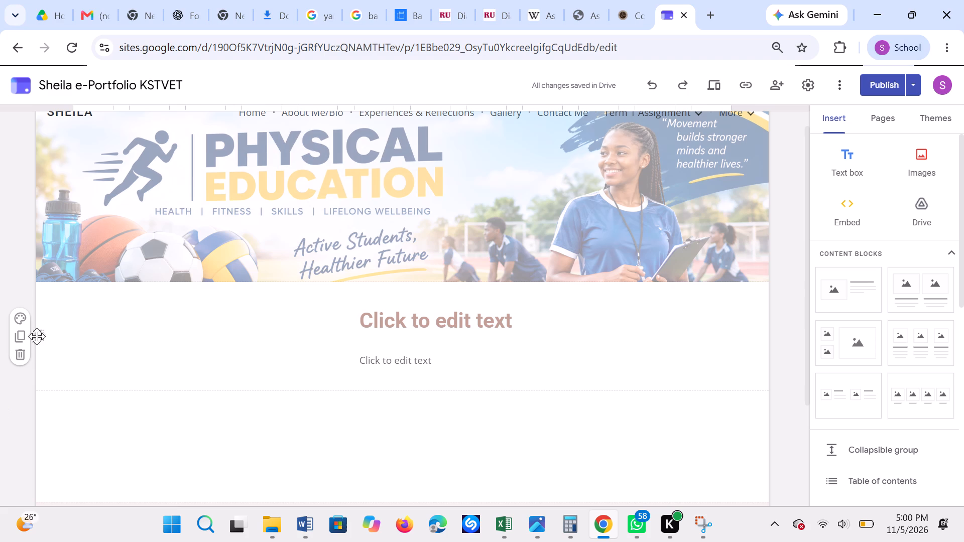
{"action": "left_click", "coordinate": [25, 359]}
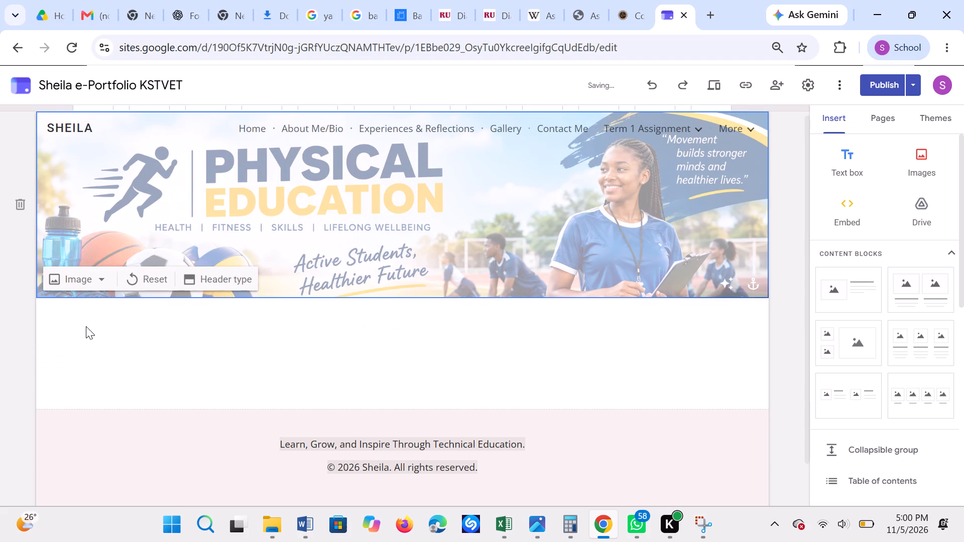
{"action": "left_click", "coordinate": [87, 326]}
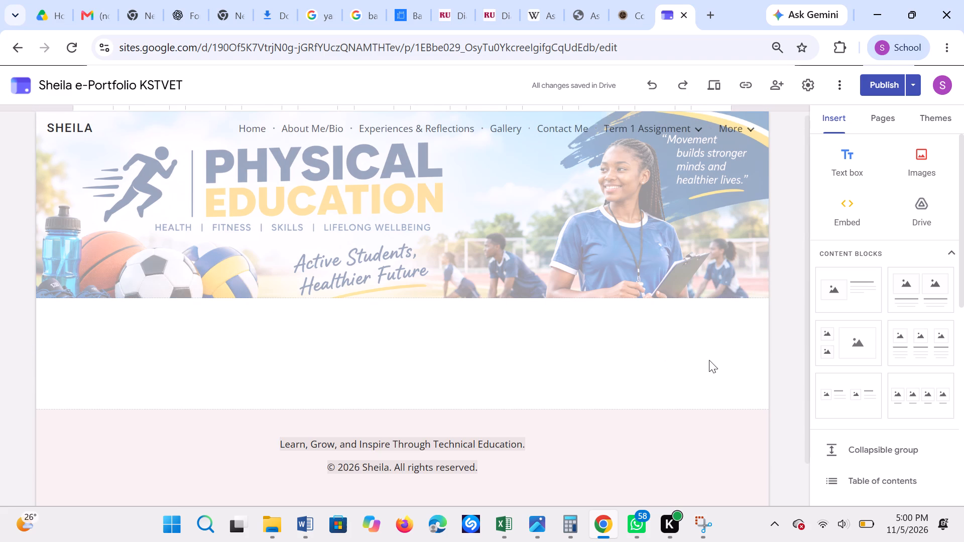
Insert a content block with one image placeholder beside a heading and body text beneath the Physical Education banner.
{"action": "left_click", "coordinate": [850, 278]}
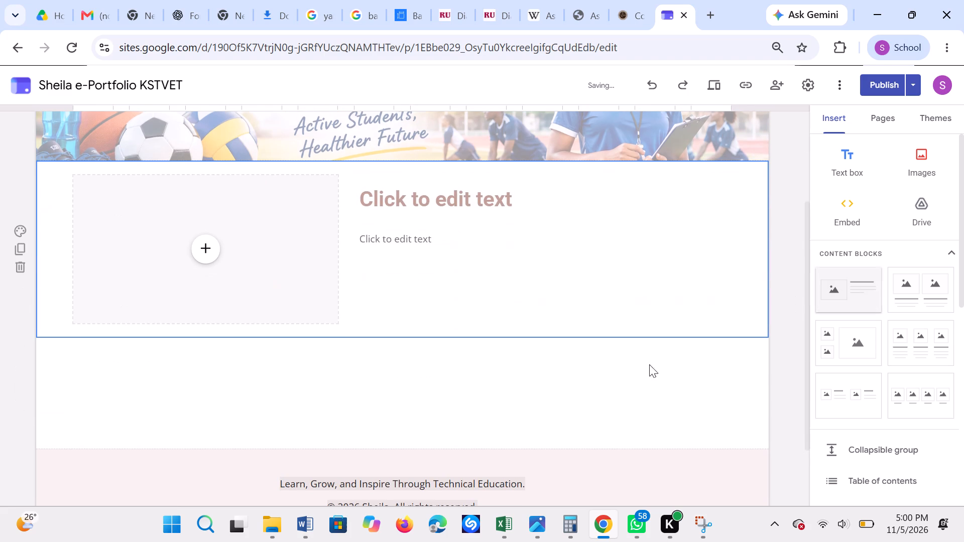
Start an image upload for the new block's empty image placeholder and look through the Downloads folder for the picture.
{"action": "scroll", "coordinate": [457, 353], "scroll_direction": "left", "scroll_amount": 1}
{"action": "left_click", "coordinate": [211, 254]}
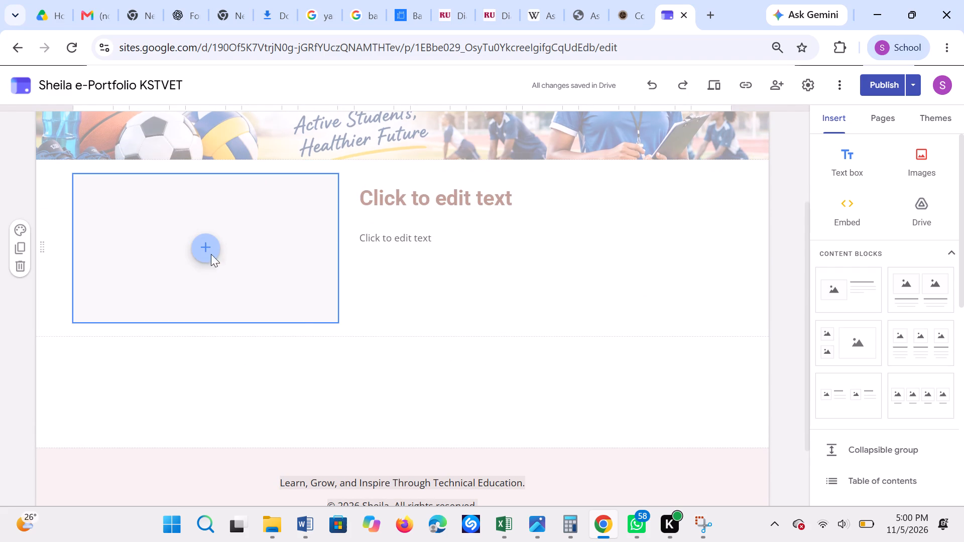
{"action": "left_click", "coordinate": [229, 291]}
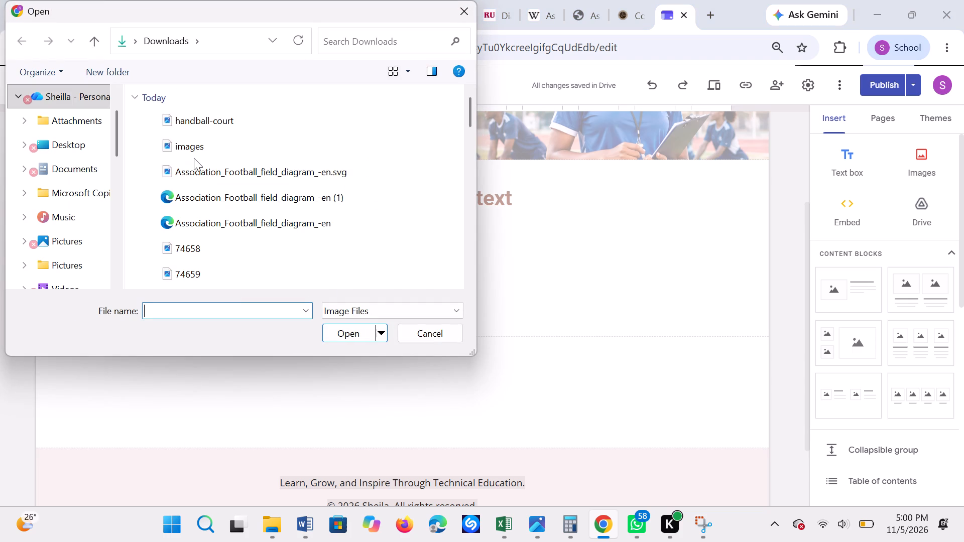
{"action": "left_click_drag", "start_coordinate": [194, 158], "coordinate": [43, 135]}
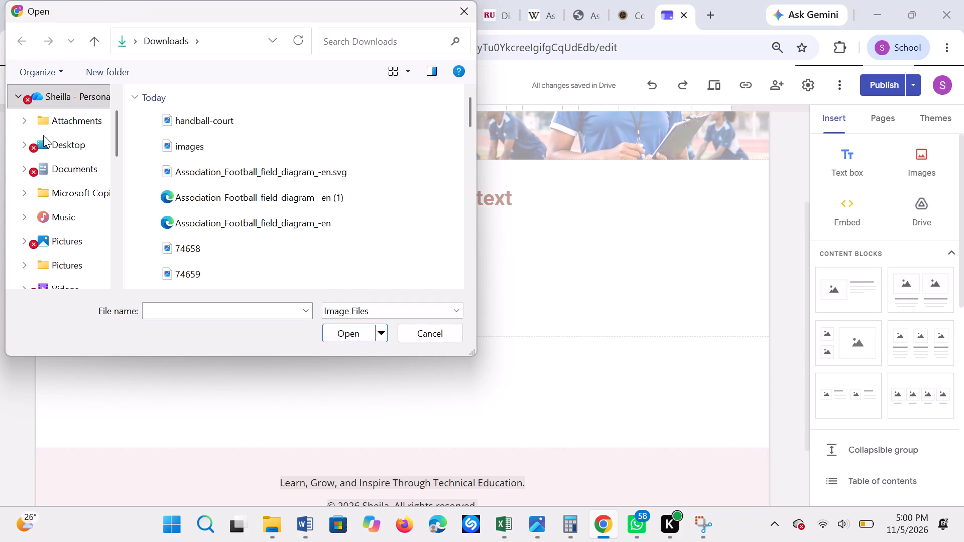
{"action": "left_click_drag", "start_coordinate": [43, 135], "coordinate": [185, 161]}
{"action": "scroll", "coordinate": [185, 161], "scroll_direction": "up", "scroll_amount": 1}
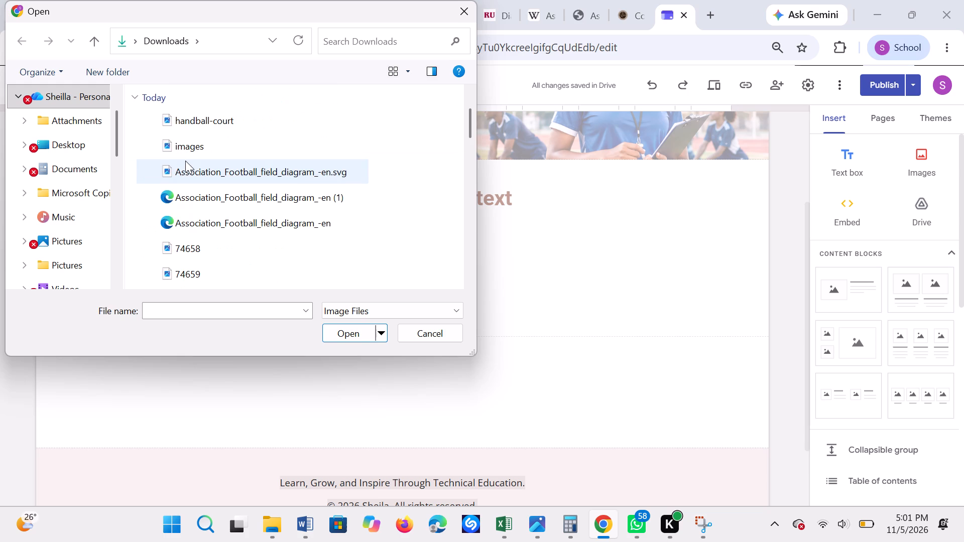
{"action": "scroll", "coordinate": [185, 161], "scroll_direction": "up", "scroll_amount": 1}
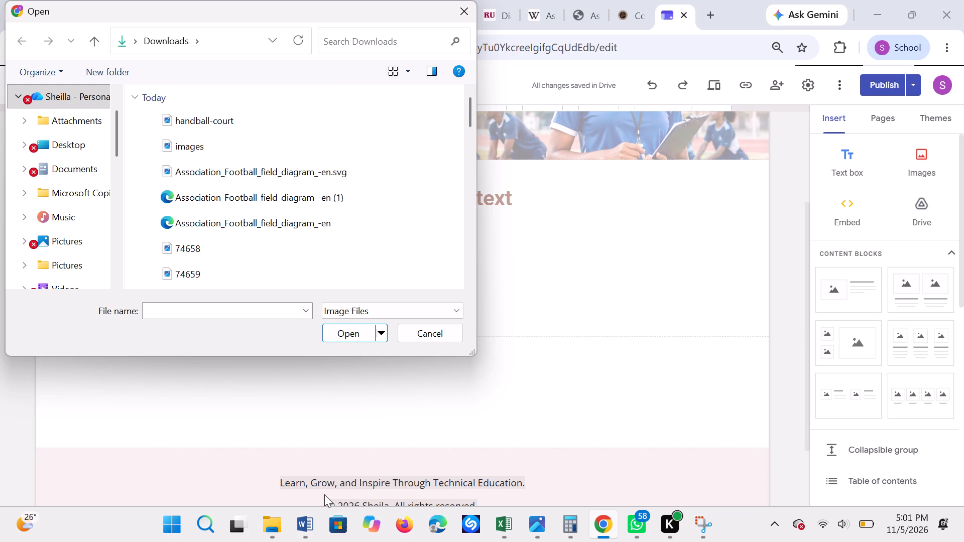
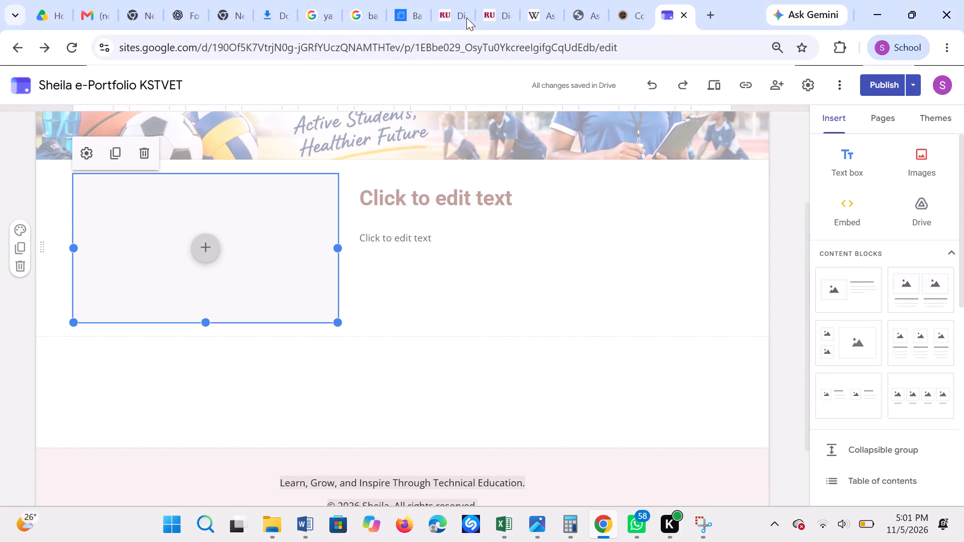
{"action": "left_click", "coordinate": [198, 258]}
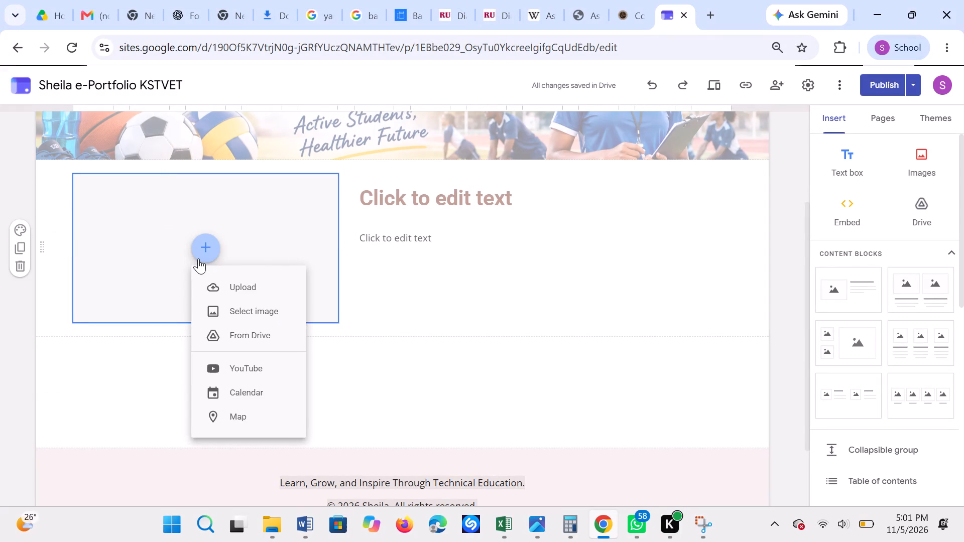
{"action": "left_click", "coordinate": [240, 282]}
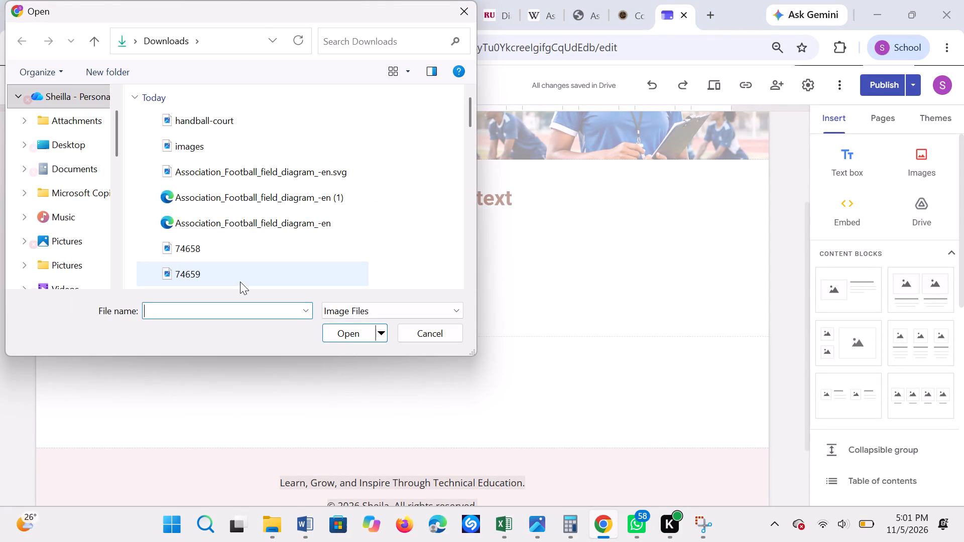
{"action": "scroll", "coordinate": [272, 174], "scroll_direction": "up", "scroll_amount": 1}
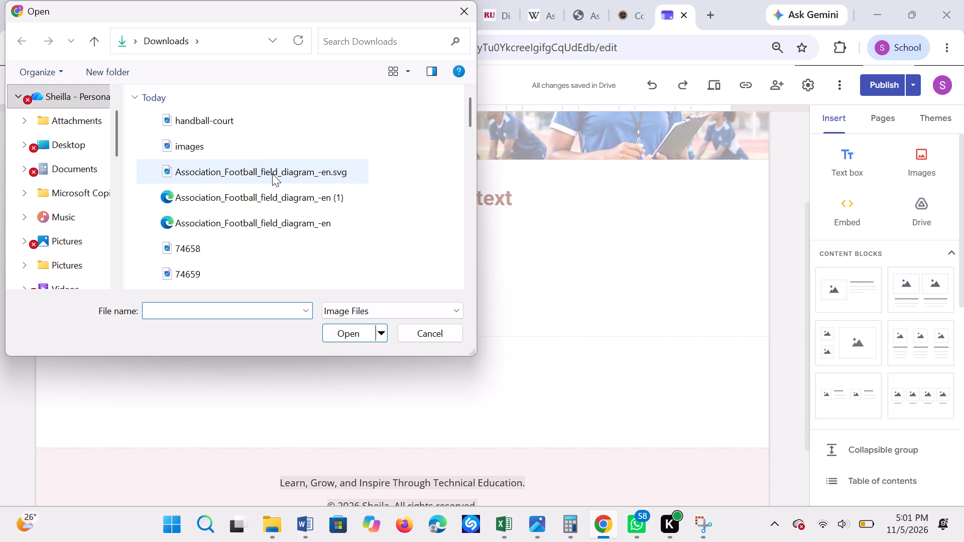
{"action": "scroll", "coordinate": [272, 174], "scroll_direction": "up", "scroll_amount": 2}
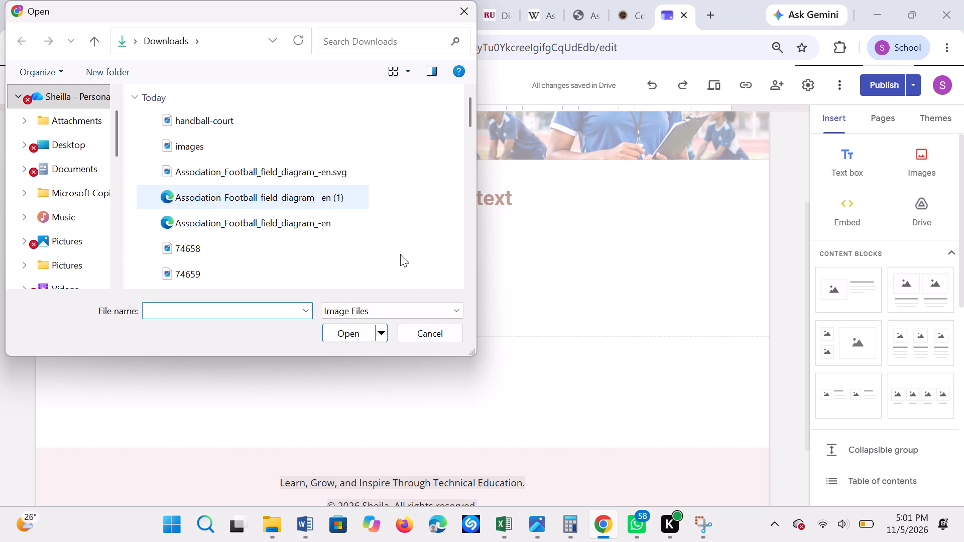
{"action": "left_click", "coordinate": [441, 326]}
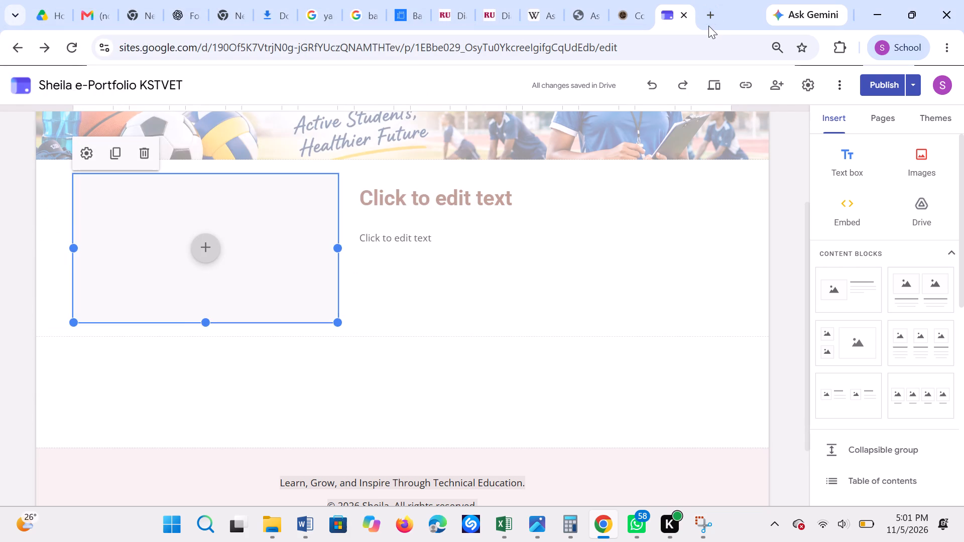
Open Google Drive in a new browser tab.
{"action": "left_click", "coordinate": [708, 26]}
{"action": "left_click", "coordinate": [708, 16]}
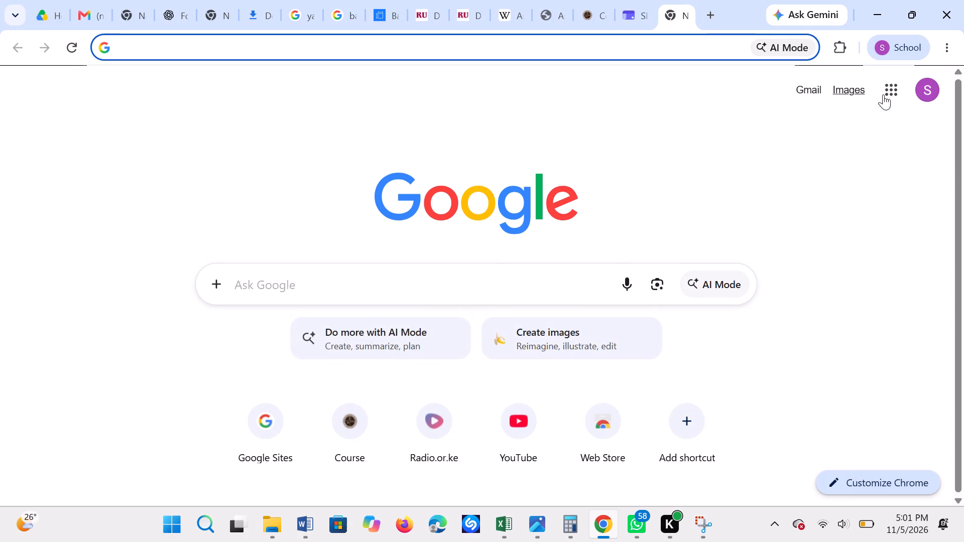
{"action": "left_click", "coordinate": [879, 97]}
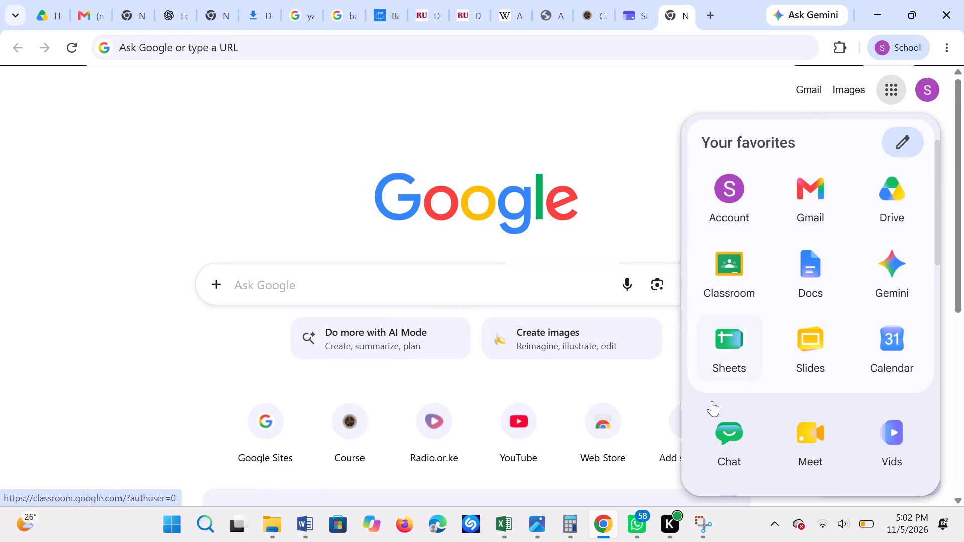
{"action": "scroll", "coordinate": [798, 446], "scroll_direction": "right", "scroll_amount": 2}
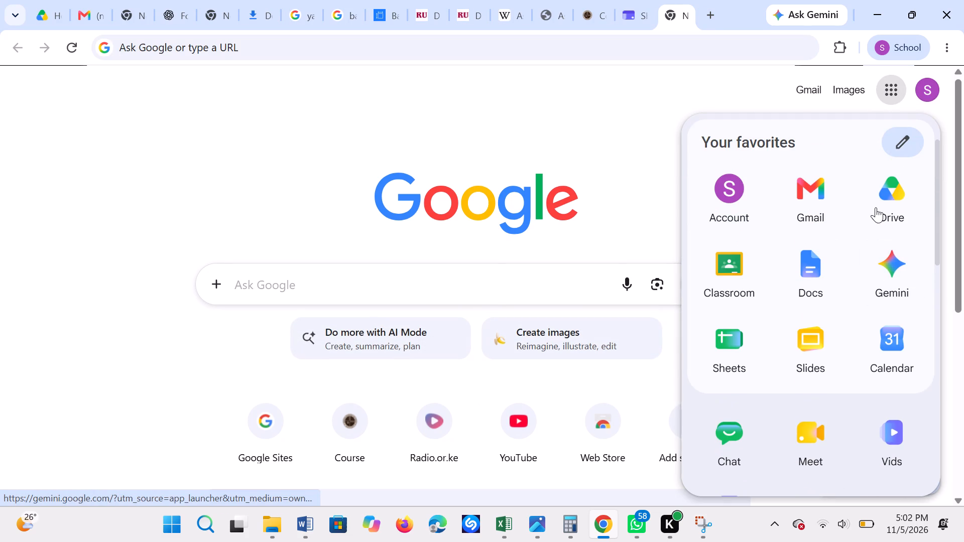
{"action": "left_click", "coordinate": [877, 202]}
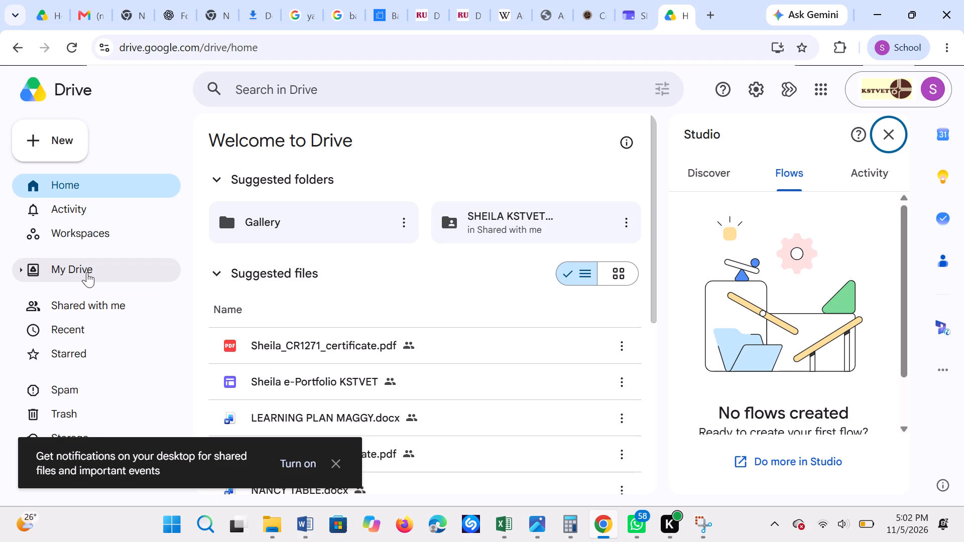
Open the PE folder inside TERM 1 ASSIGNMENT in the shared KSTVET assignments folder on Drive, dismissing the notification offer and closing Studio.
{"action": "scroll", "coordinate": [92, 316], "scroll_direction": "down", "scroll_amount": 2}
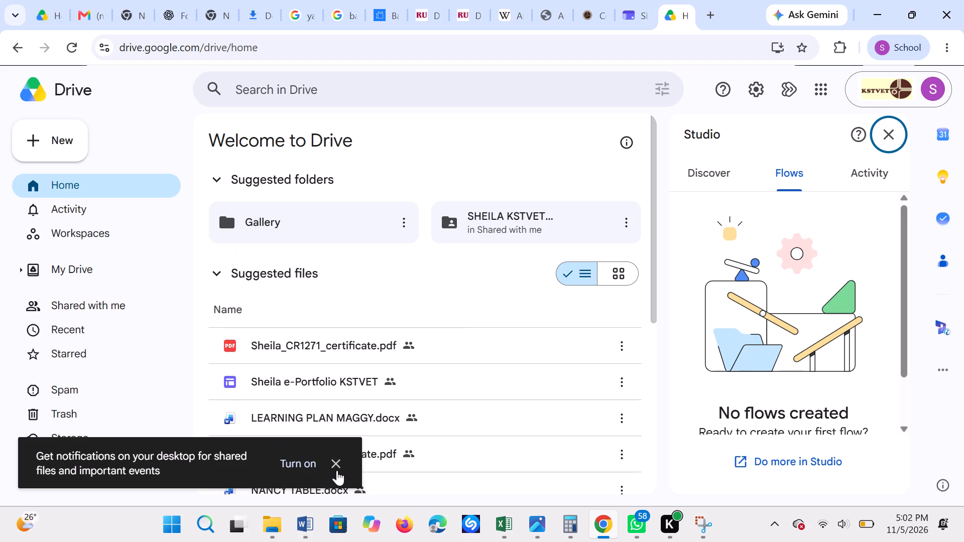
{"action": "left_click", "coordinate": [337, 470]}
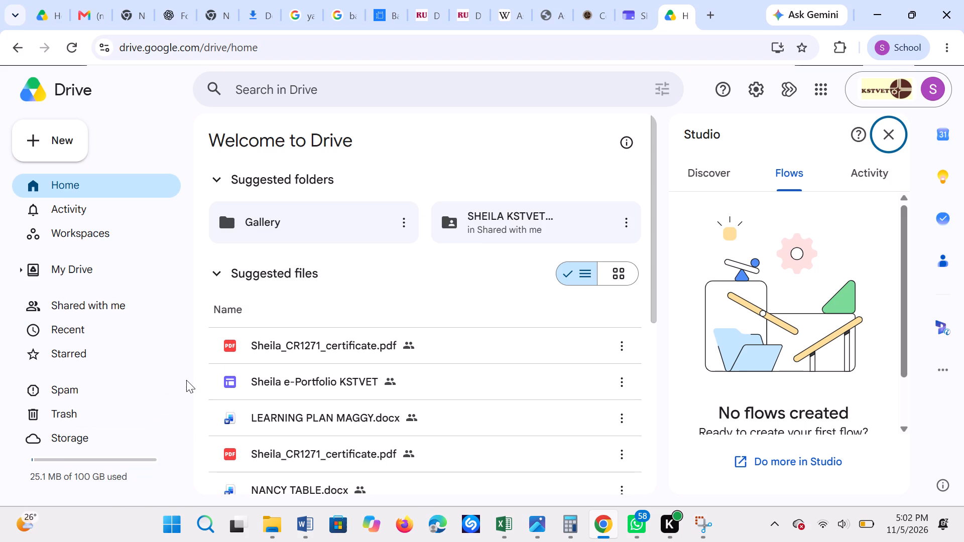
{"action": "scroll", "coordinate": [186, 380], "scroll_direction": "down", "scroll_amount": 1}
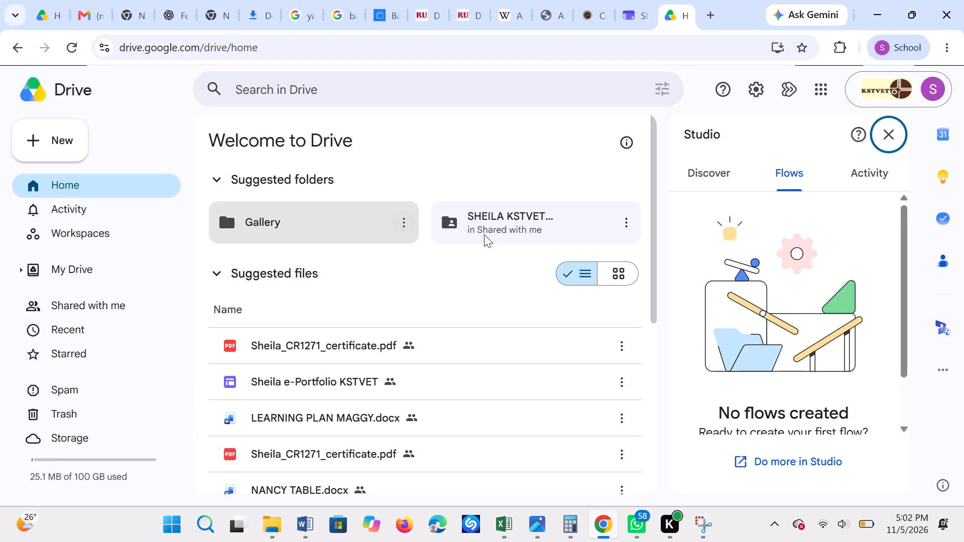
{"action": "left_click", "coordinate": [521, 221]}
{"action": "double_click", "coordinate": [521, 221]}
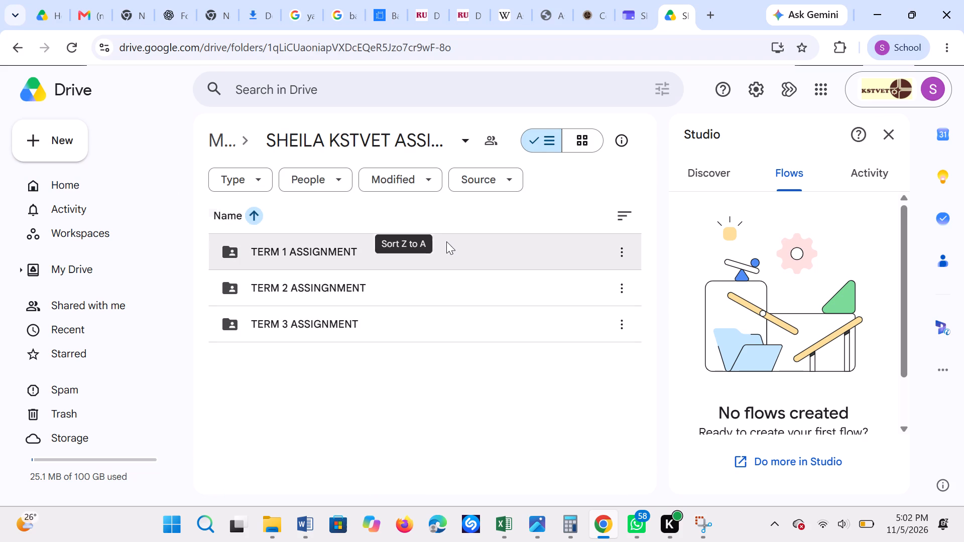
{"action": "double_click", "coordinate": [439, 246]}
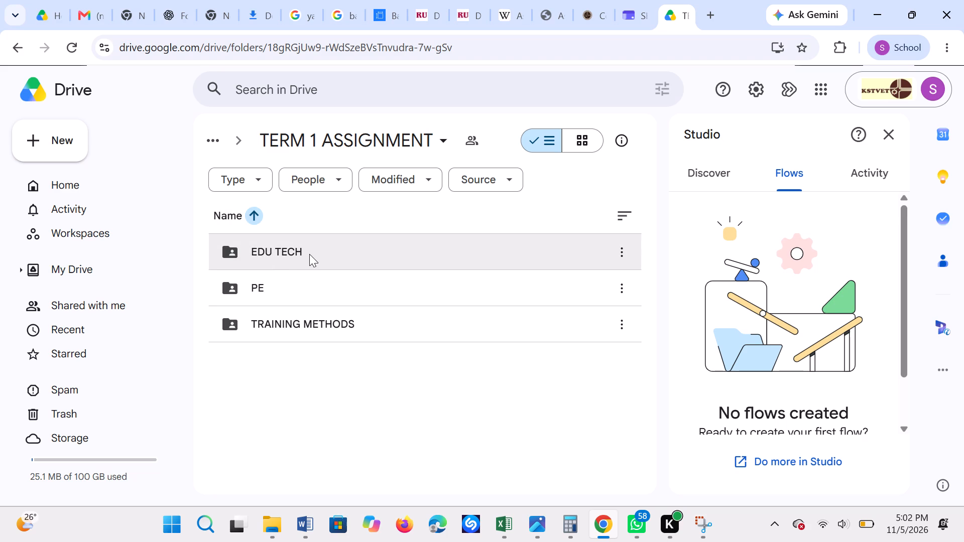
{"action": "double_click", "coordinate": [296, 297]}
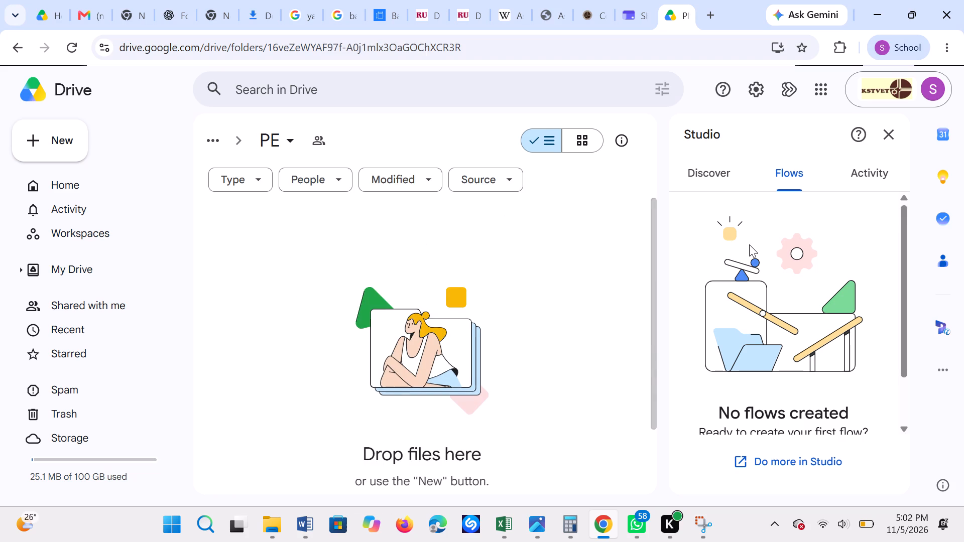
{"action": "left_click", "coordinate": [885, 135]}
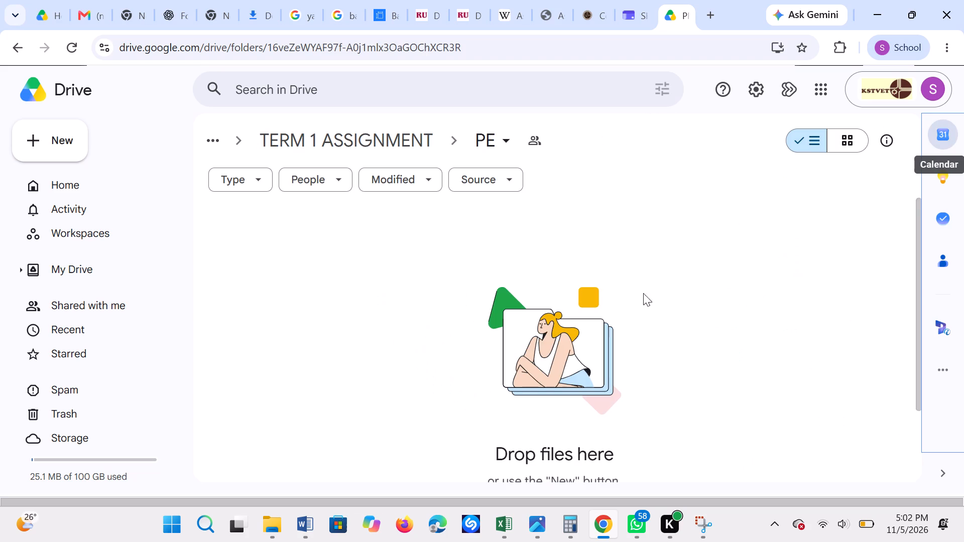
Upload the file WhatsApp Video 2026-11-05 at 4.56.05 PM from the Downloads folder to the PE folder on Drive.
{"action": "left_click", "coordinate": [264, 529]}
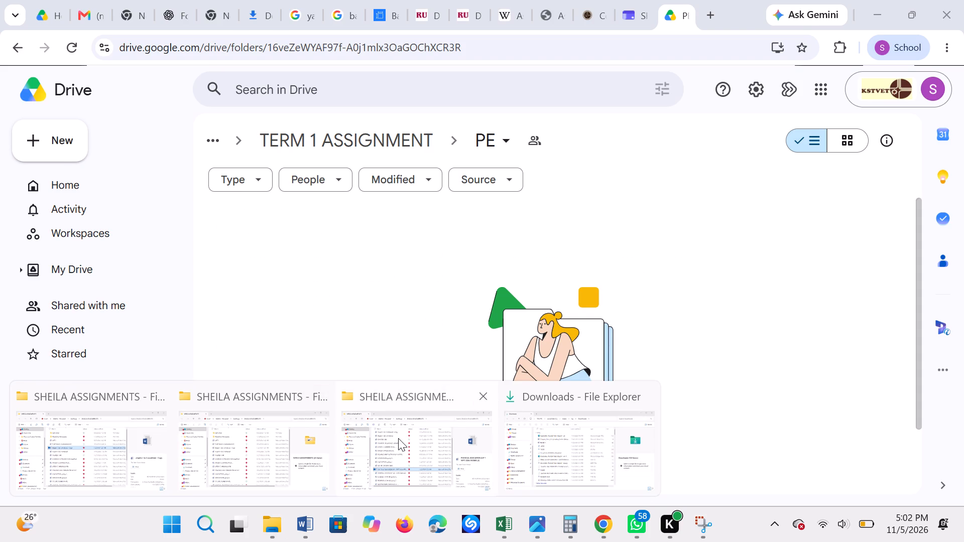
{"action": "left_click", "coordinate": [398, 438]}
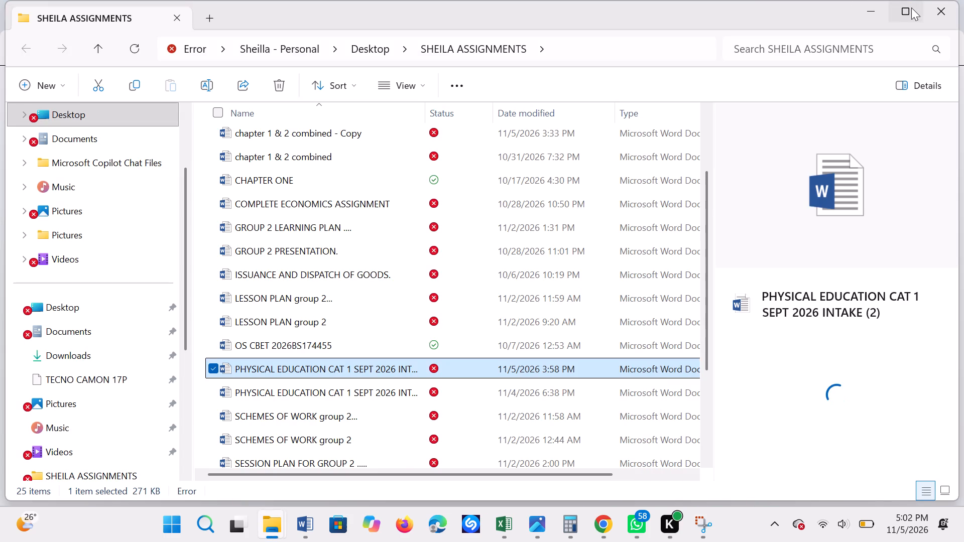
{"action": "left_click", "coordinate": [911, 8]}
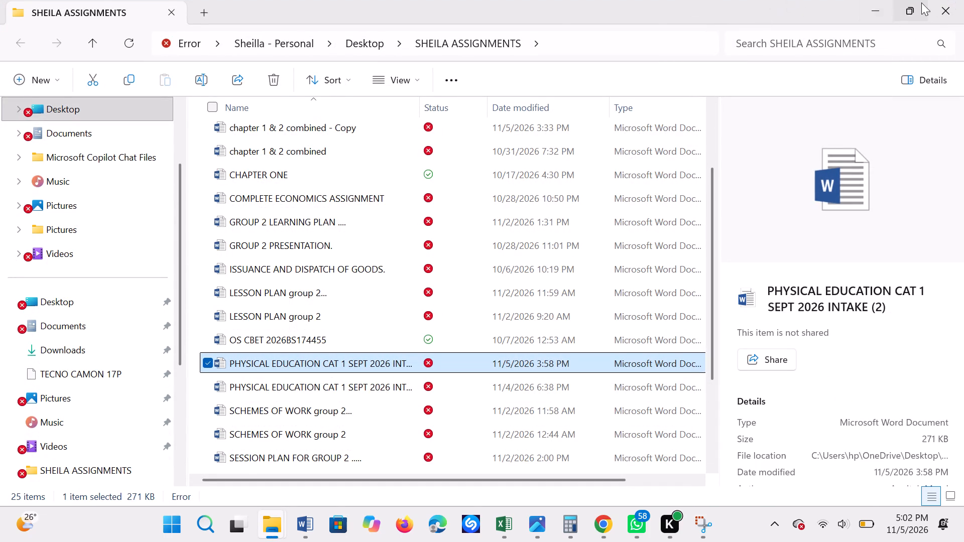
{"action": "left_click", "coordinate": [904, 1]}
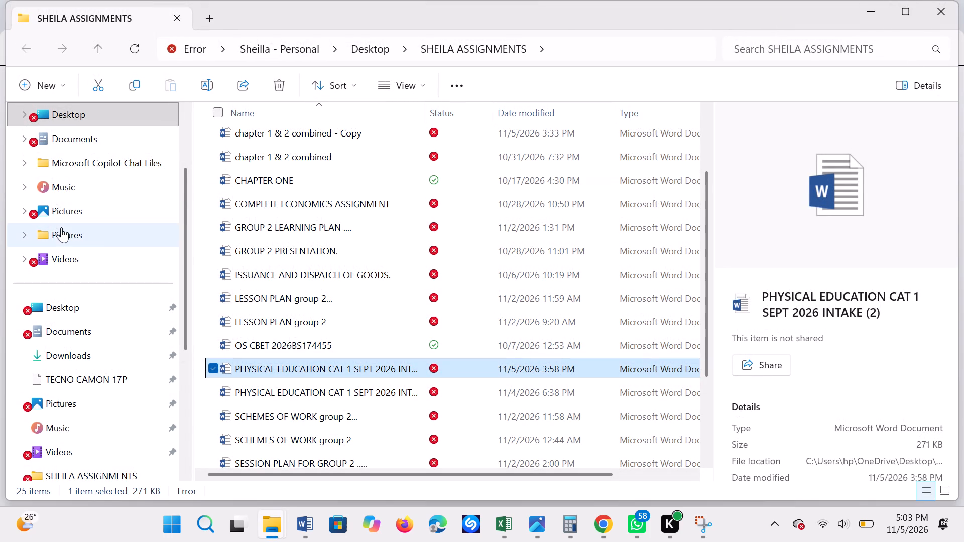
{"action": "left_click", "coordinate": [67, 346]}
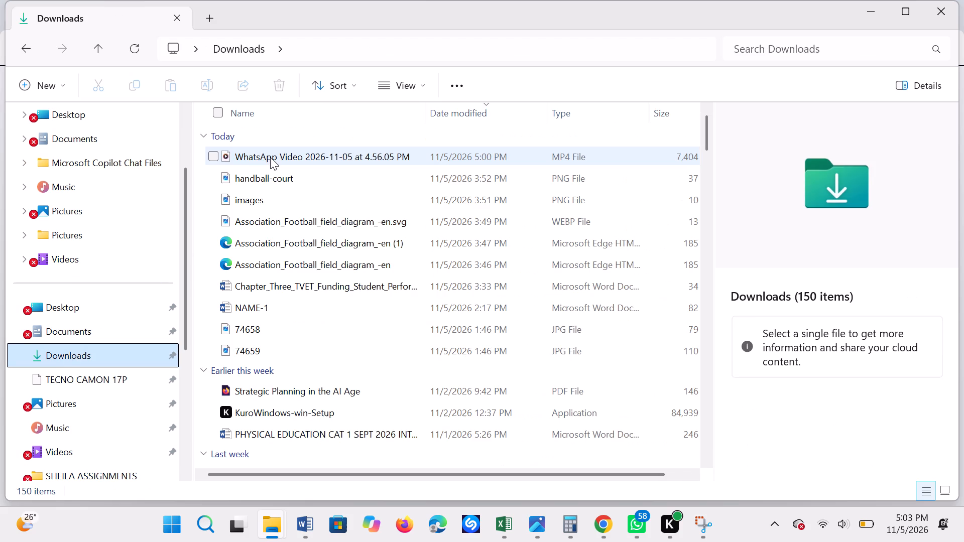
{"action": "left_click", "coordinate": [254, 158]}
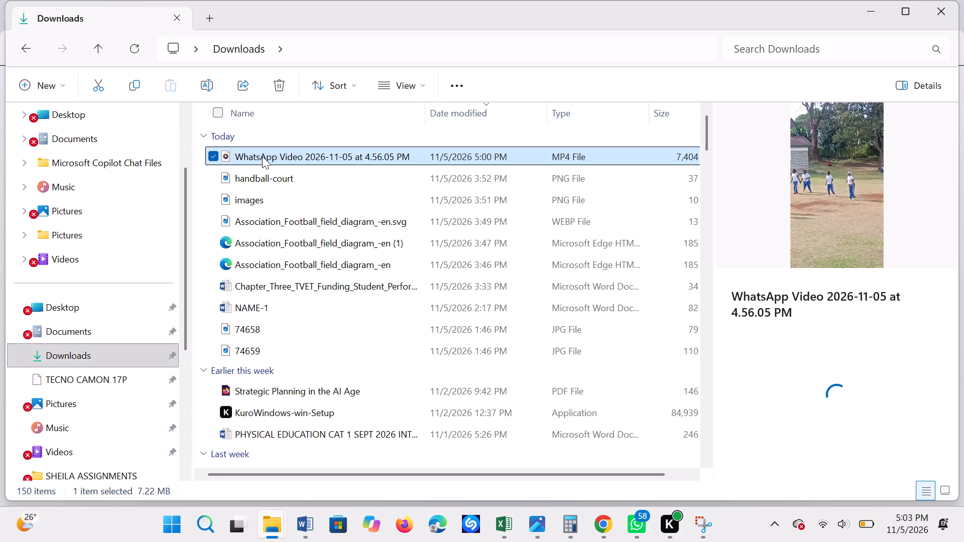
{"action": "left_click_drag", "start_coordinate": [262, 156], "coordinate": [414, 541]}
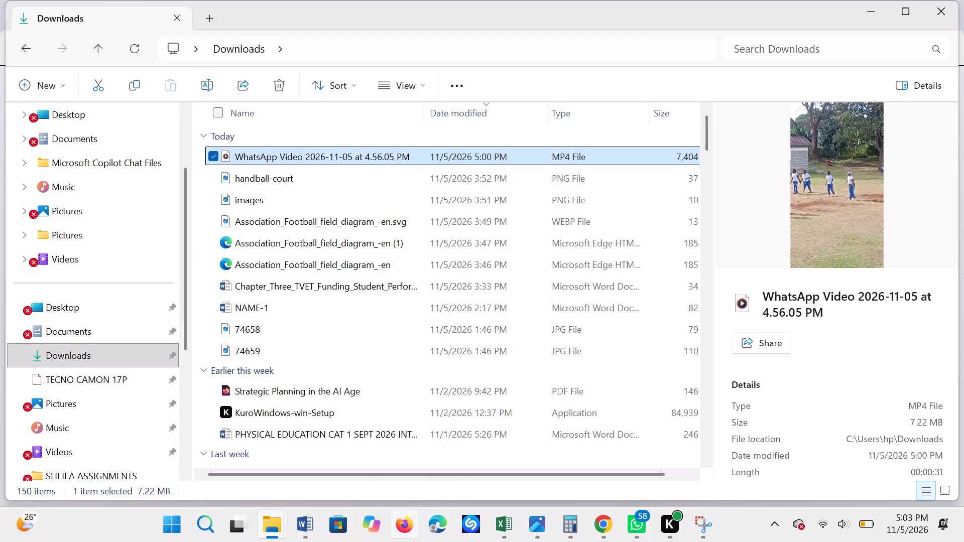
{"action": "left_click_drag", "start_coordinate": [414, 541], "coordinate": [575, 528]}
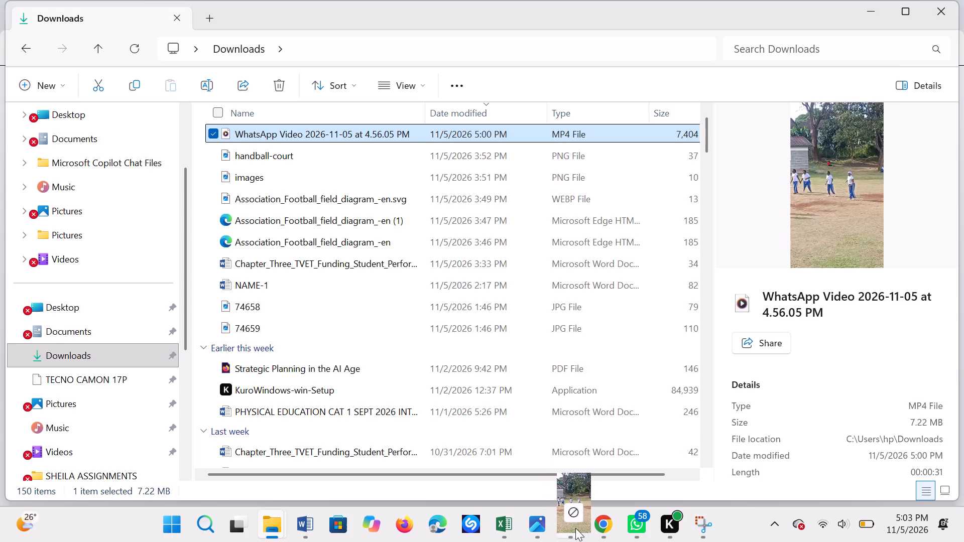
{"action": "left_click_drag", "start_coordinate": [575, 528], "coordinate": [500, 390]}
{"action": "left_click", "coordinate": [514, 364]}
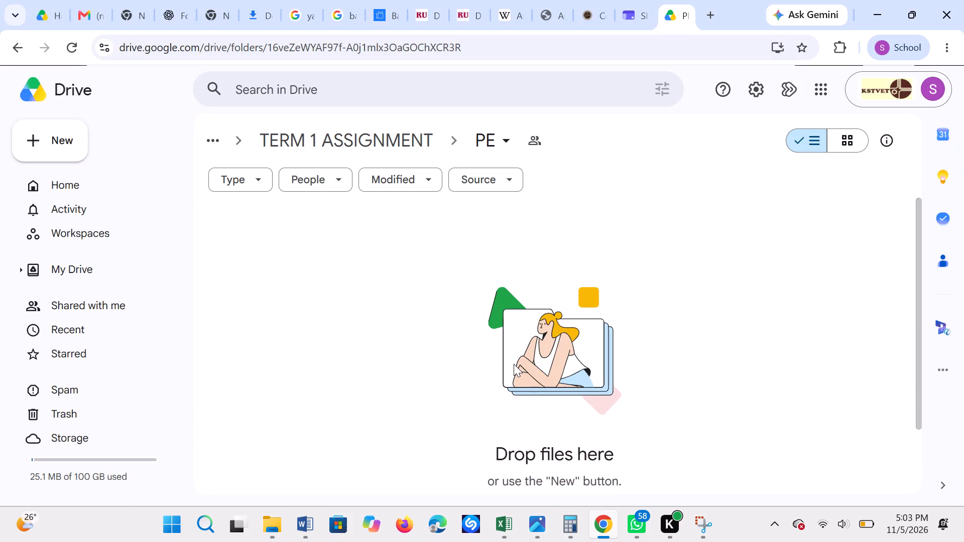
Upload WhatsApp Video 2026-11-05 at 4.56.05 PM from the Downloads folder to the empty PE folder on Drive again.
{"action": "scroll", "coordinate": [514, 364], "scroll_direction": "down", "scroll_amount": 1}
{"action": "left_click", "coordinate": [487, 384]}
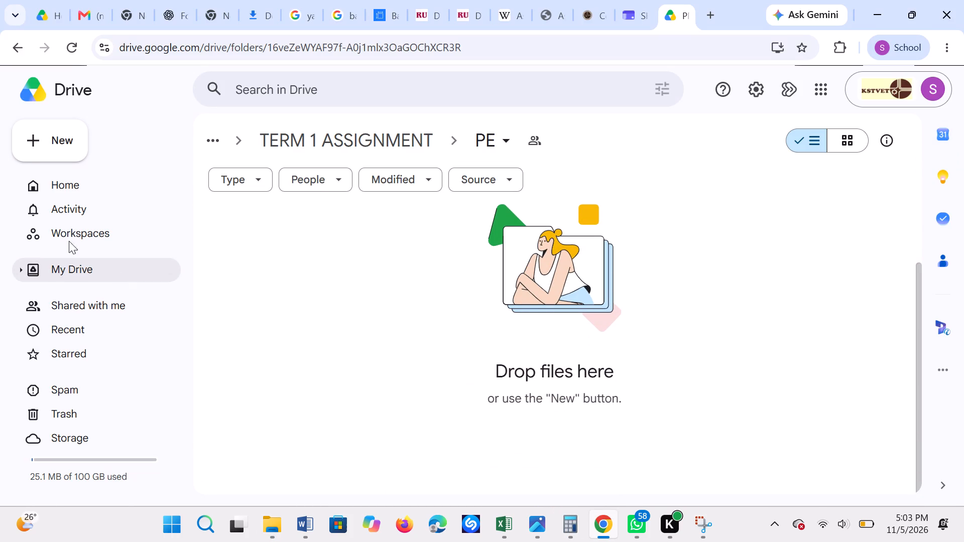
{"action": "left_click", "coordinate": [49, 147]}
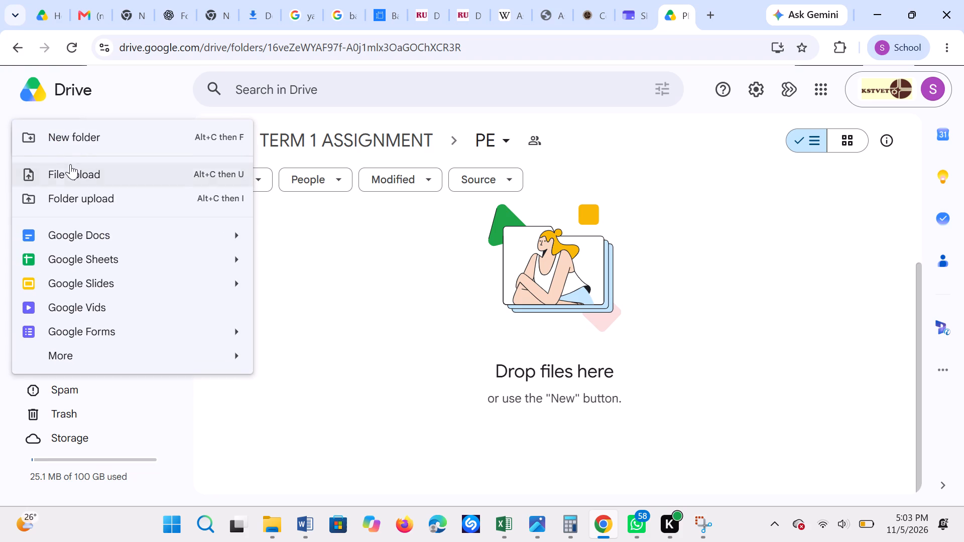
{"action": "left_click", "coordinate": [87, 175]}
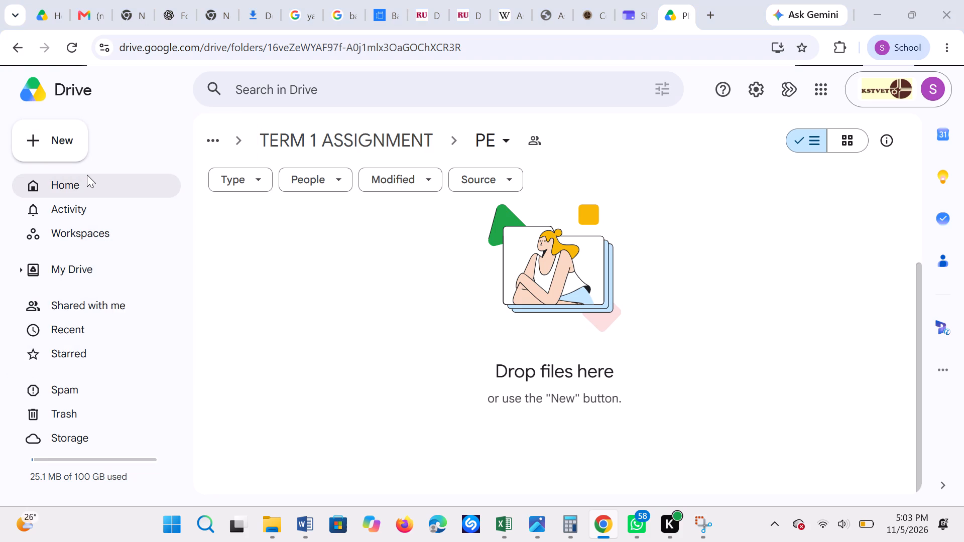
{"action": "left_click", "coordinate": [189, 122]}
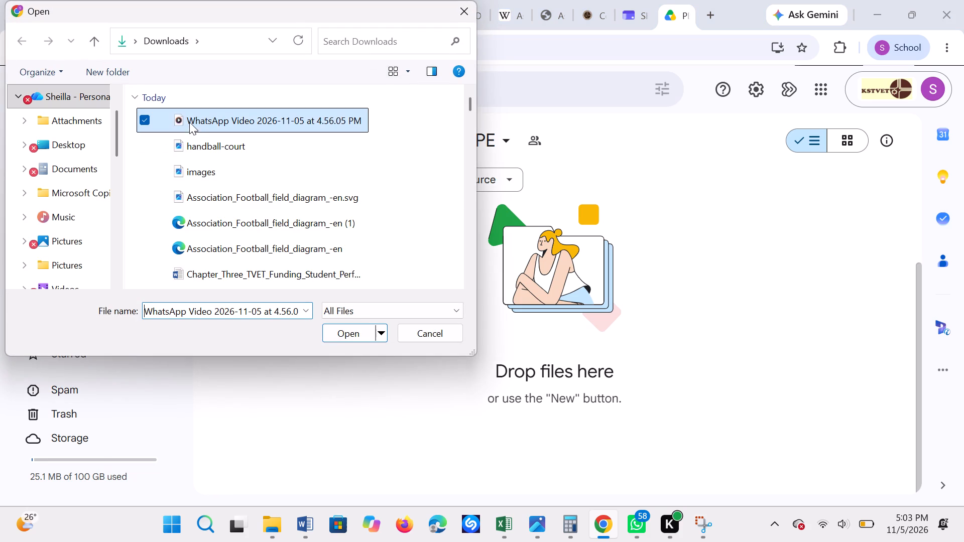
{"action": "left_click", "coordinate": [350, 331]}
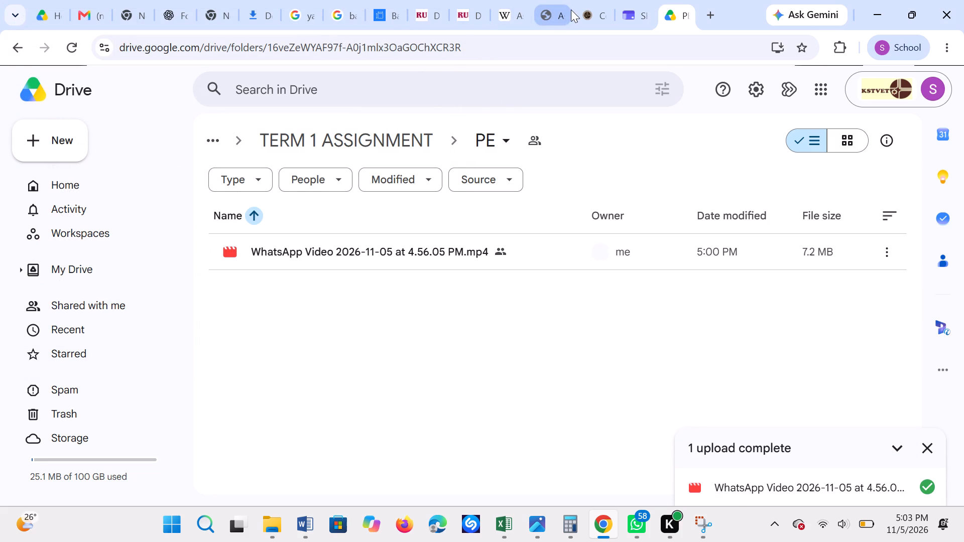
In the site editor, fill the PE page's empty media placeholder with the WhatsApp video from Drive's recent files.
{"action": "left_click", "coordinate": [632, 18]}
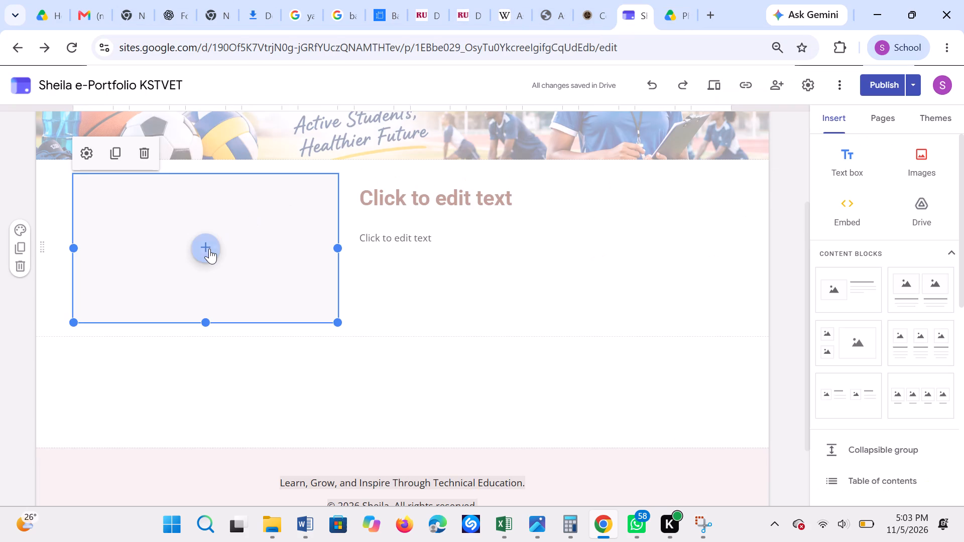
{"action": "left_click", "coordinate": [208, 248]}
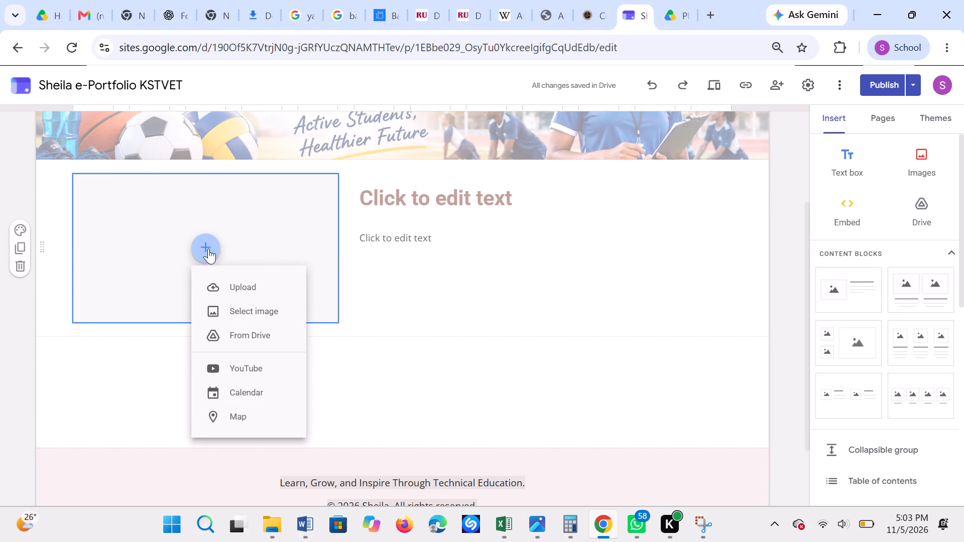
{"action": "left_click", "coordinate": [254, 341]}
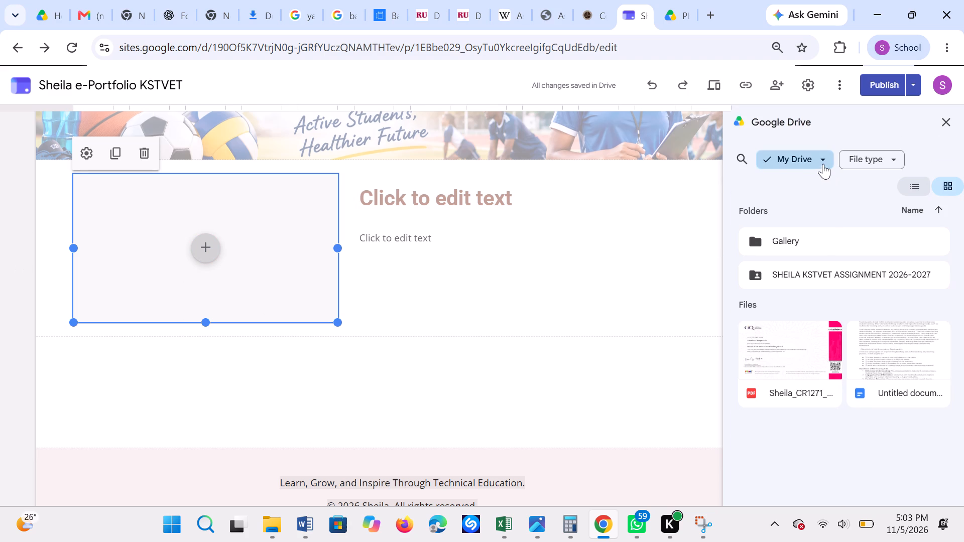
{"action": "left_click", "coordinate": [823, 164]}
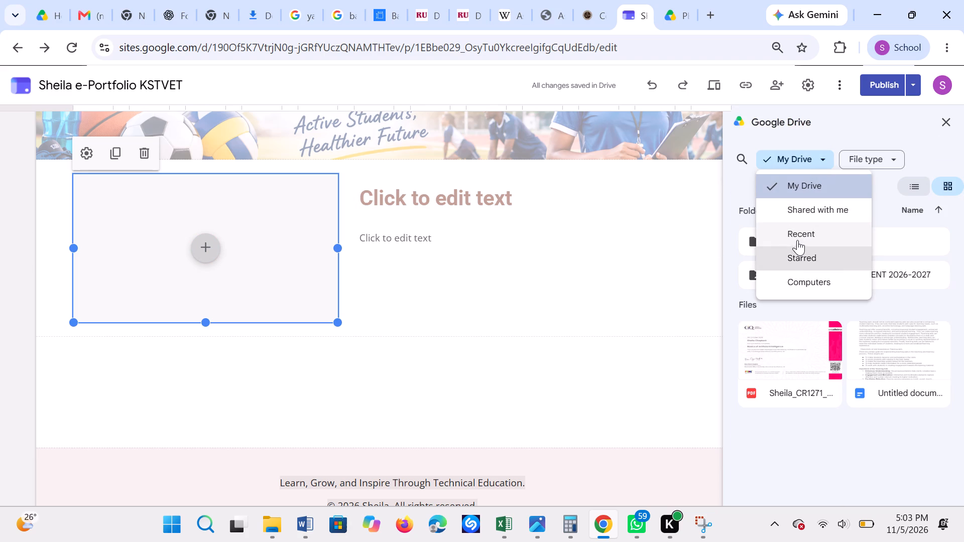
{"action": "left_click", "coordinate": [797, 238]}
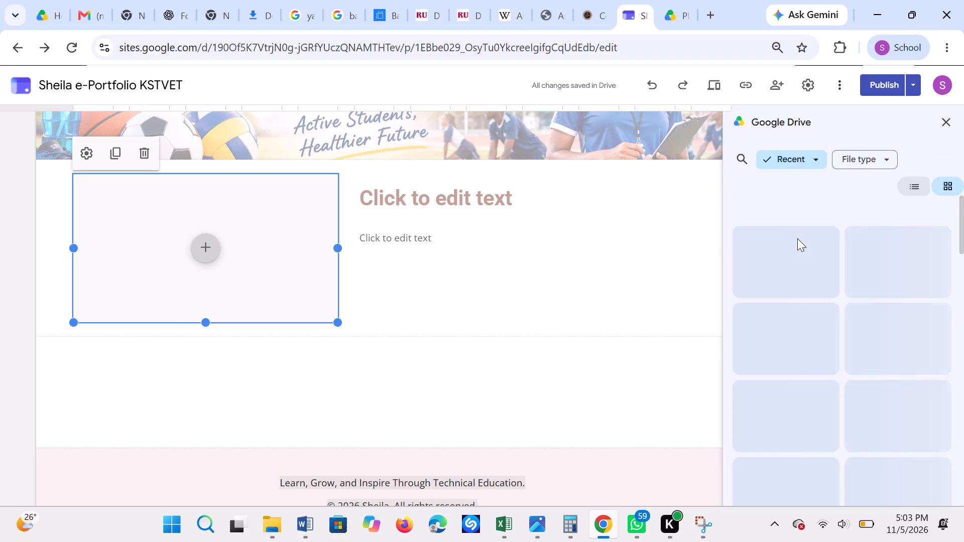
{"action": "left_click", "coordinate": [789, 259]}
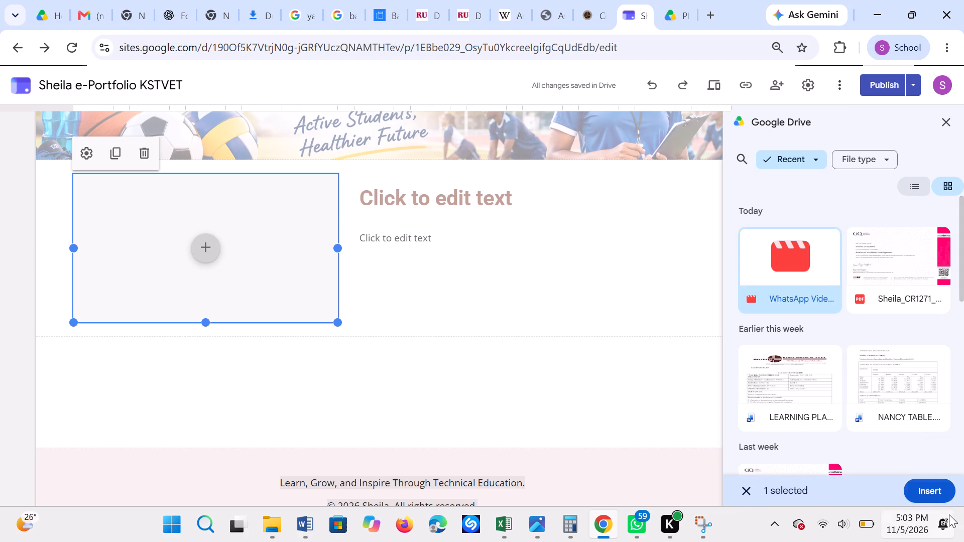
{"action": "left_click", "coordinate": [816, 258]}
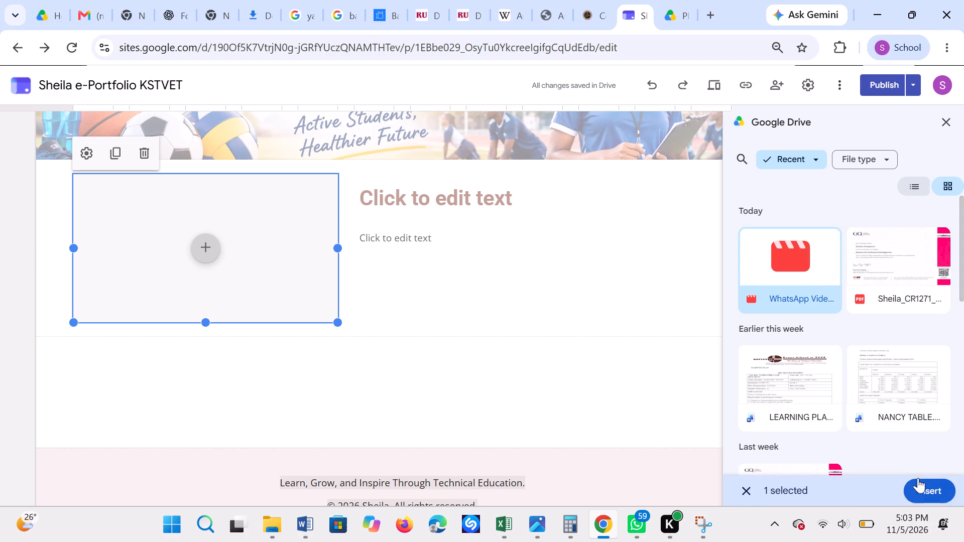
{"action": "left_click", "coordinate": [918, 489]}
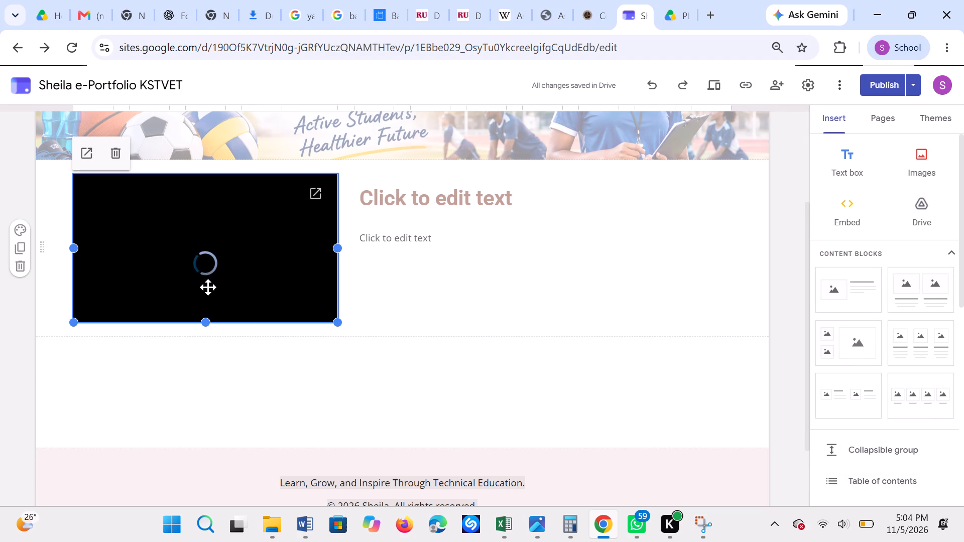
Enlarge the embedded video on the PE page by extending its lower edge downward, keeping its width.
{"action": "double_click", "coordinate": [206, 321]}
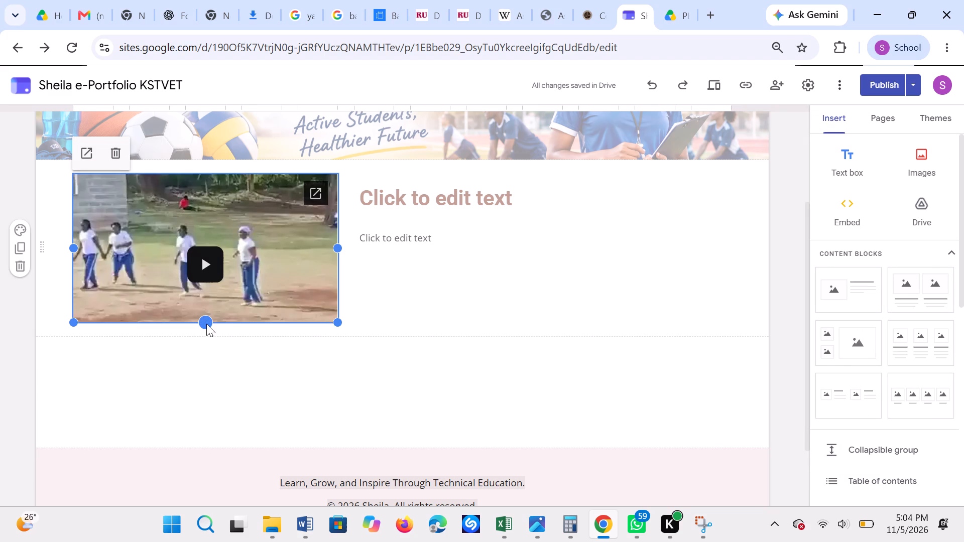
{"action": "left_click_drag", "start_coordinate": [206, 322], "coordinate": [206, 363]}
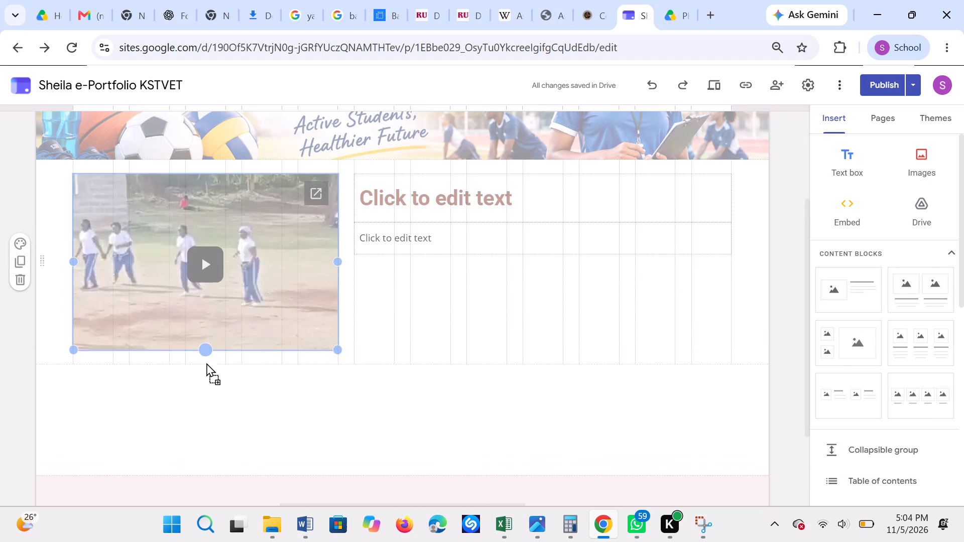
Increase the height of the video in the PE page's content block to make its frame slightly taller than wide.
{"action": "left_click_drag", "start_coordinate": [206, 363], "coordinate": [199, 514]}
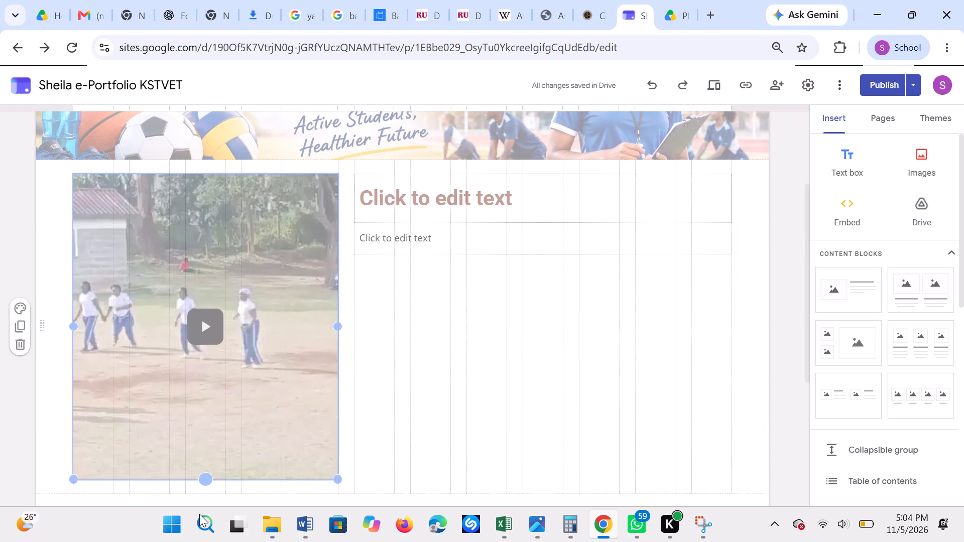
{"action": "left_click_drag", "start_coordinate": [199, 514], "coordinate": [207, 463]}
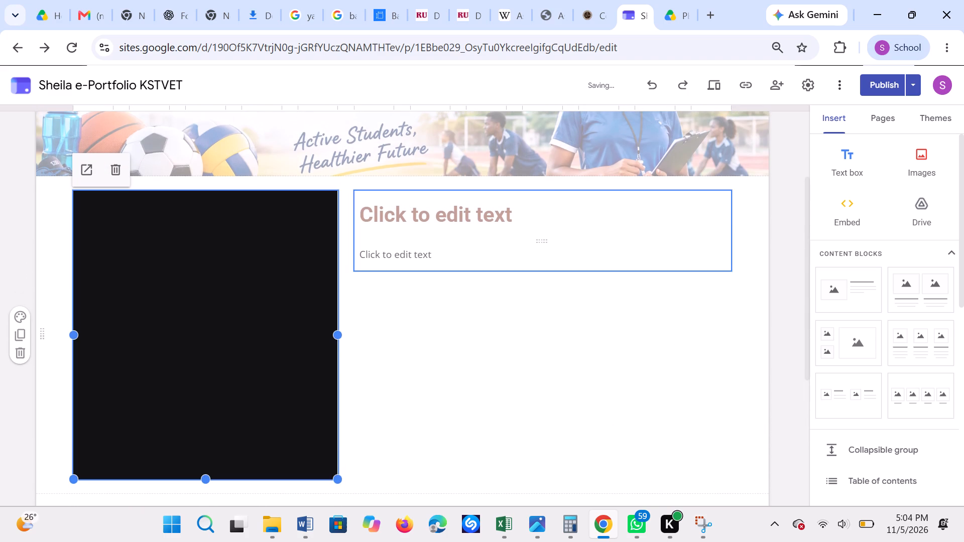
Enter a title beside the video on the PE page, beginning with "f".
{"action": "left_click", "coordinate": [452, 226]}
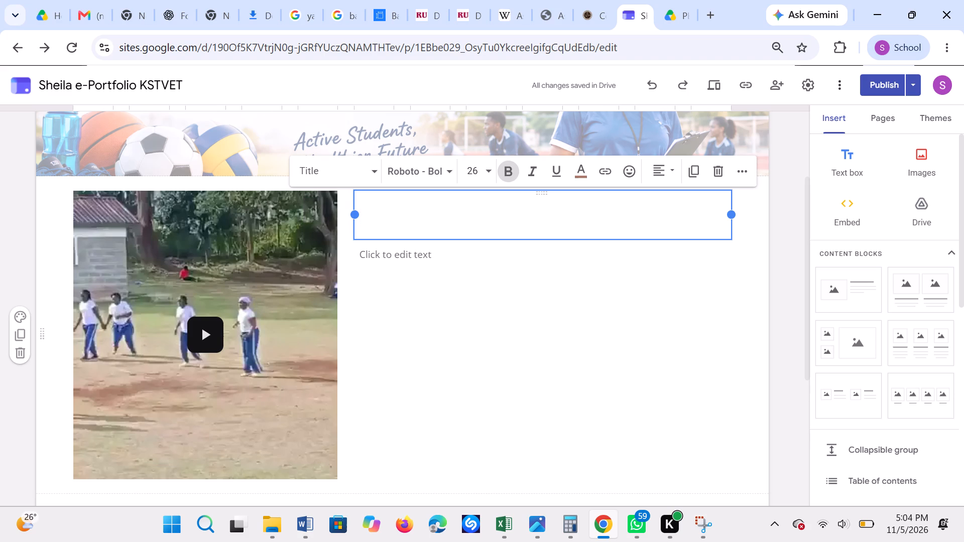
{"action": "key", "text": "f"}
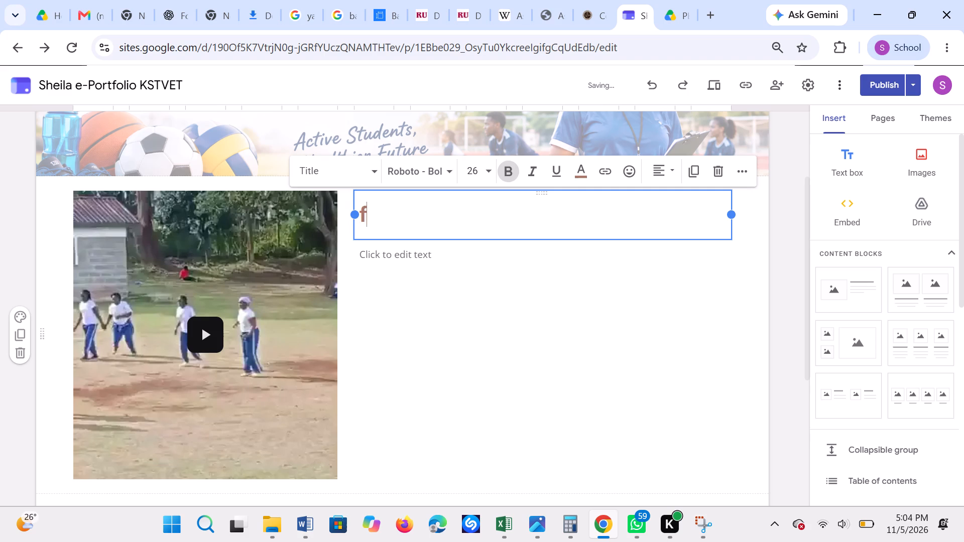
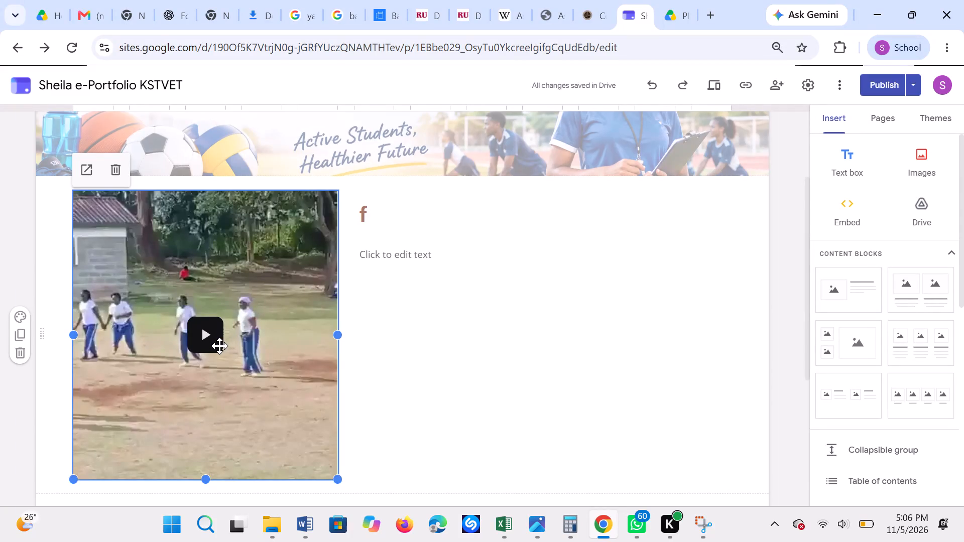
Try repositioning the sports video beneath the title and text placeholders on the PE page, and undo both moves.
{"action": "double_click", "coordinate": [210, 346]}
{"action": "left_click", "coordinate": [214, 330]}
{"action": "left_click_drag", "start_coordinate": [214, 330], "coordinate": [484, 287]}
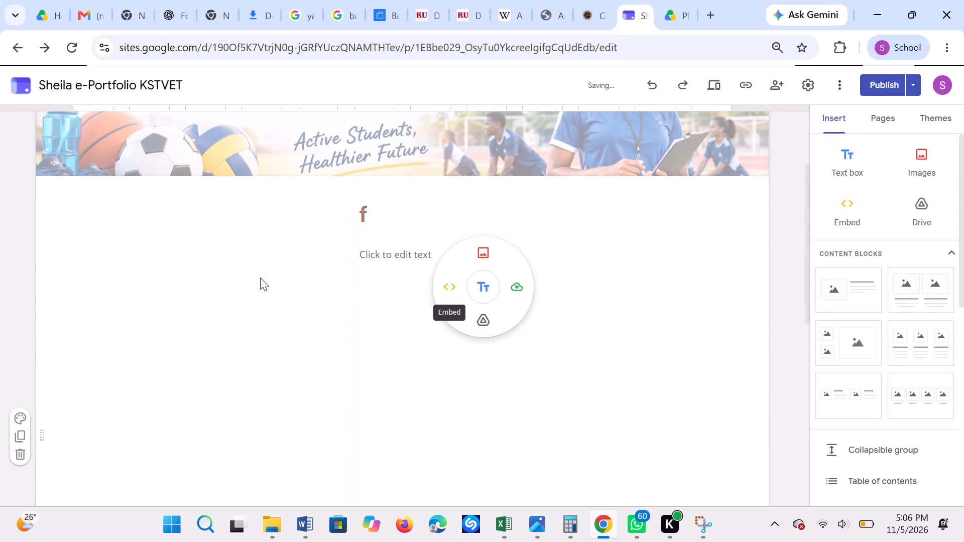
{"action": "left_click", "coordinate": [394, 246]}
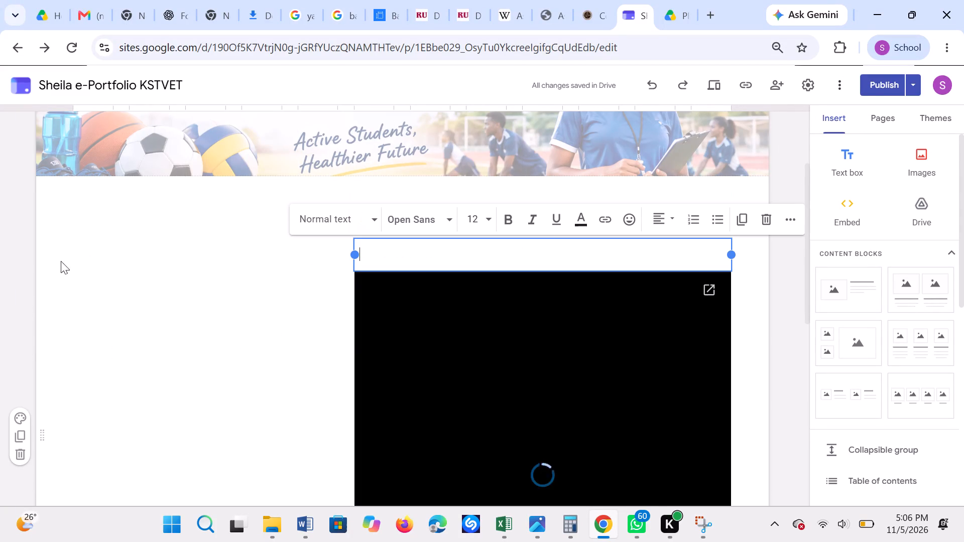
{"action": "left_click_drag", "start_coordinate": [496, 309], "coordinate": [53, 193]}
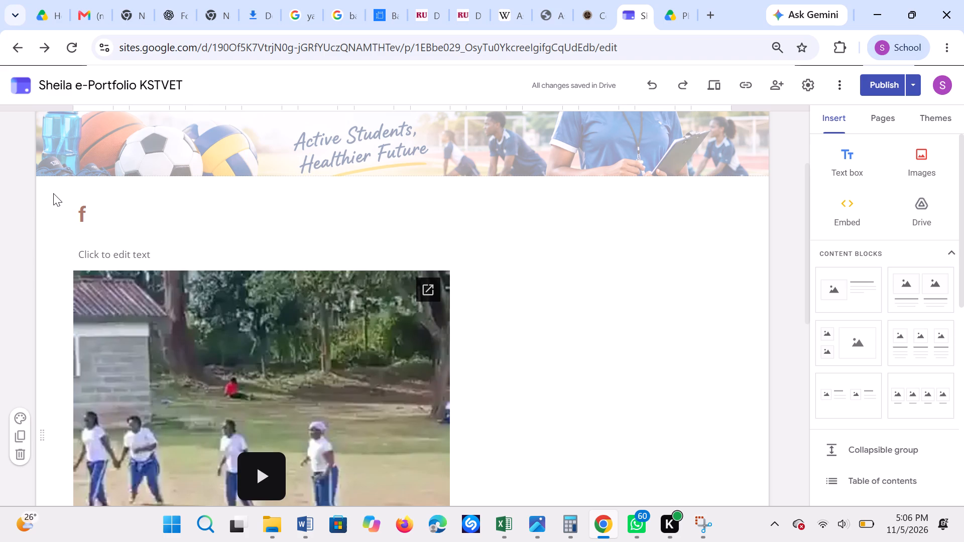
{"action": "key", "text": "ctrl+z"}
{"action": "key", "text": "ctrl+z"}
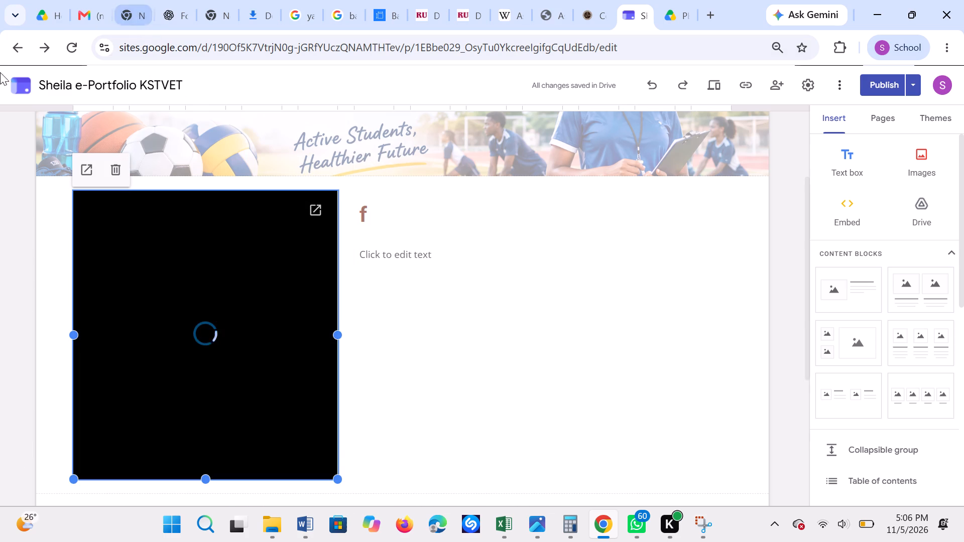
Clear the letter "f" from the title beside the sports video on the PE page.
{"action": "scroll", "coordinate": [0, 301], "scroll_direction": "right", "scroll_amount": 4}
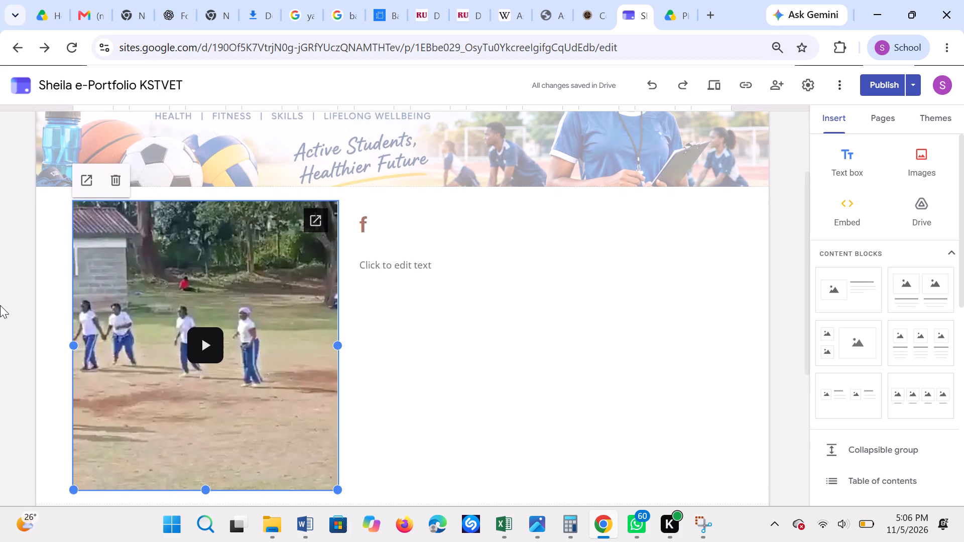
{"action": "left_click", "coordinate": [404, 219]}
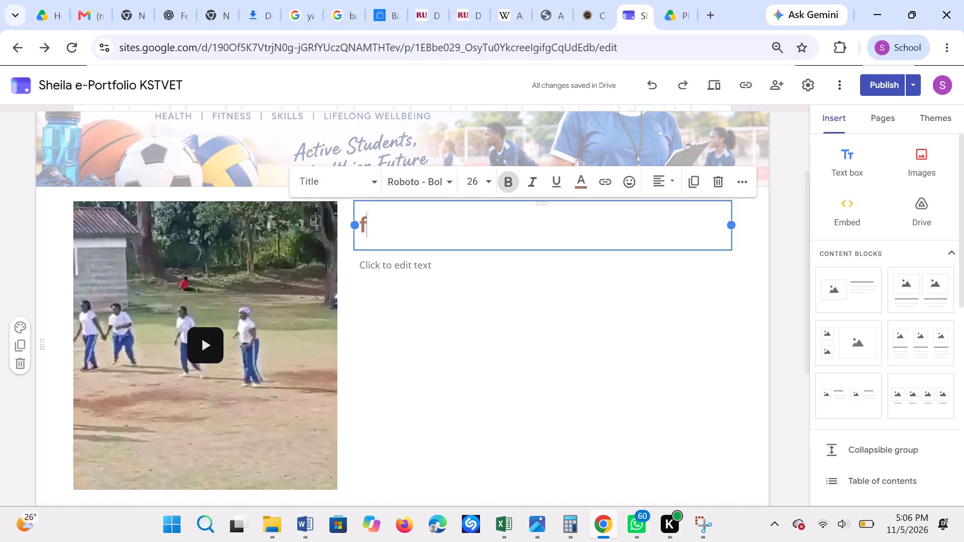
{"action": "key", "text": "BackSpace"}
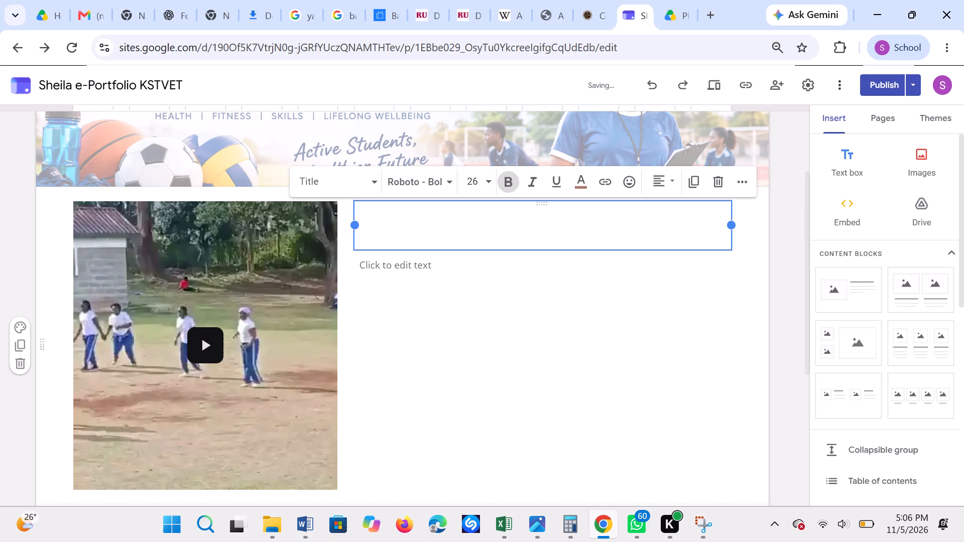
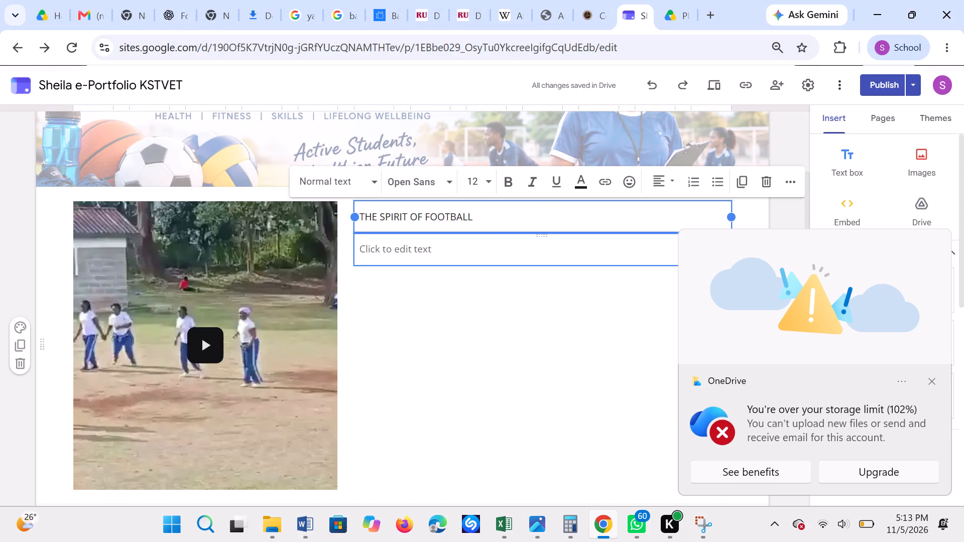
{"action": "left_click", "coordinate": [457, 251]}
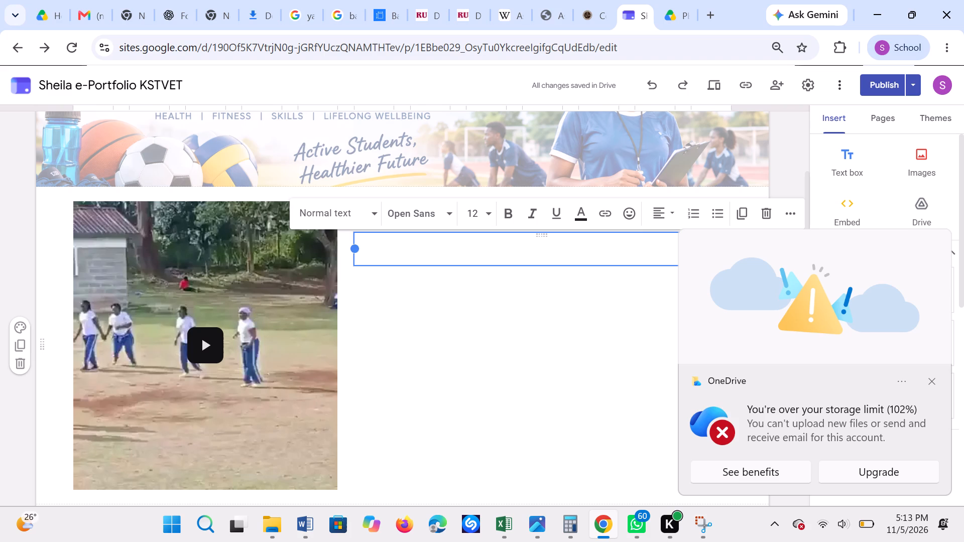
{"action": "key", "text": "ctrl+v"}
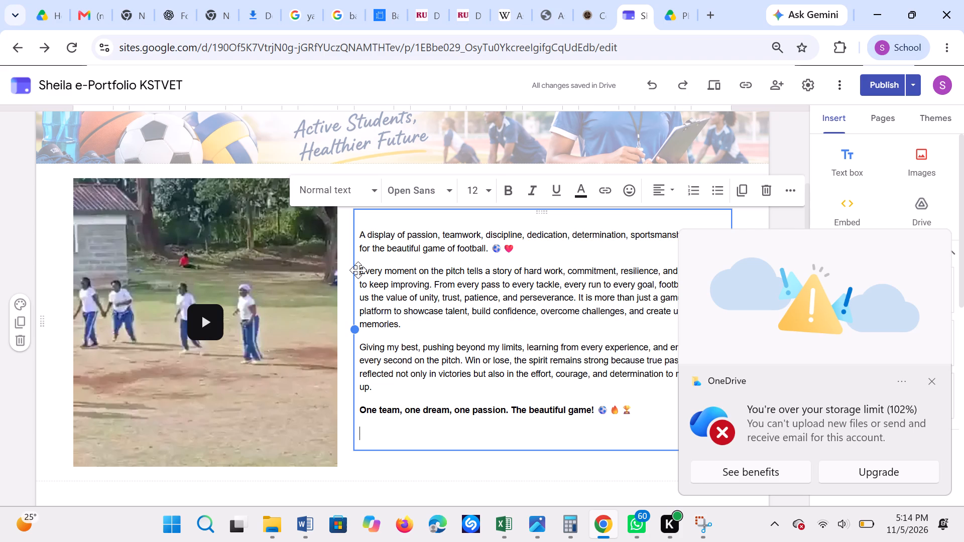
Remove the commas after "resilience" and "sportsmanship" in the pasted text, and dismiss the OneDrive notification covering it.
{"action": "left_click", "coordinate": [661, 270]}
{"action": "key", "text": "BackSpace"}
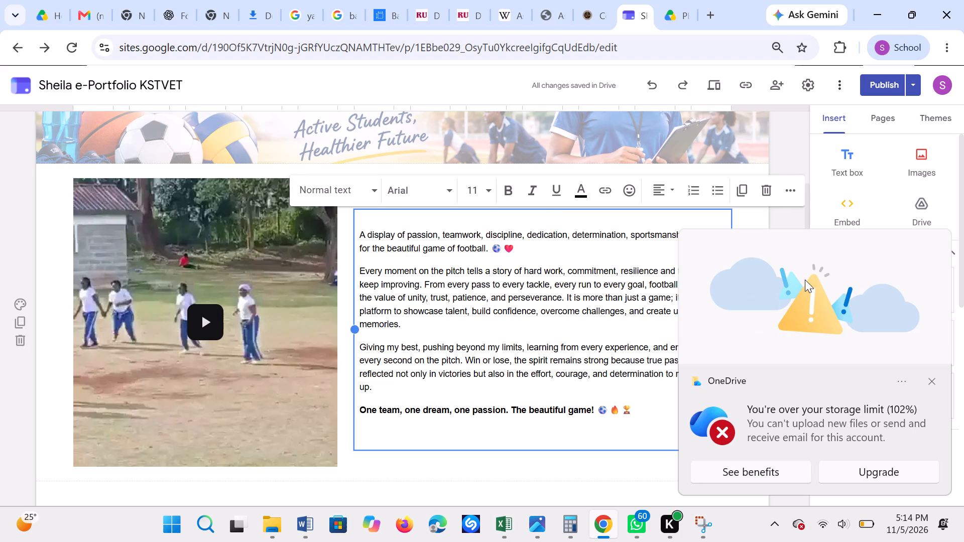
{"action": "left_click", "coordinate": [933, 379]}
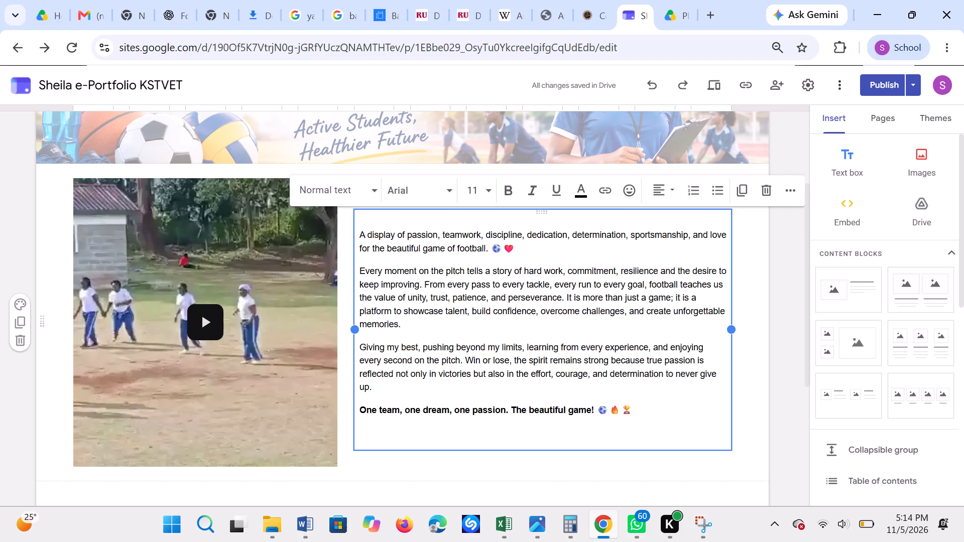
{"action": "left_click", "coordinate": [688, 237]}
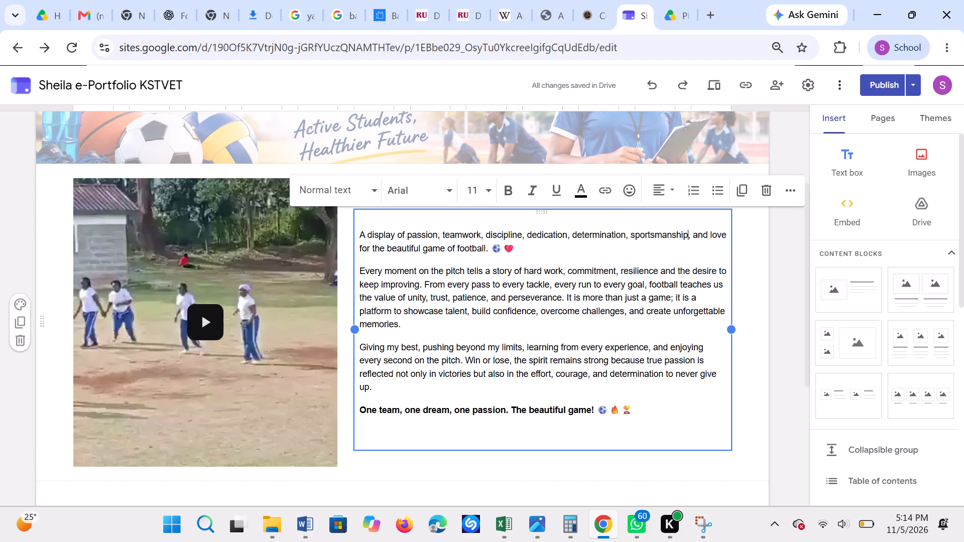
{"action": "left_click", "coordinate": [691, 235]}
{"action": "key", "text": "BackSpace"}
Close the gap after "football." and replace the first emoji there with a ball emoji found by searching "BALL".
{"action": "left_click", "coordinate": [491, 249]}
{"action": "key", "text": "BackSpace"}
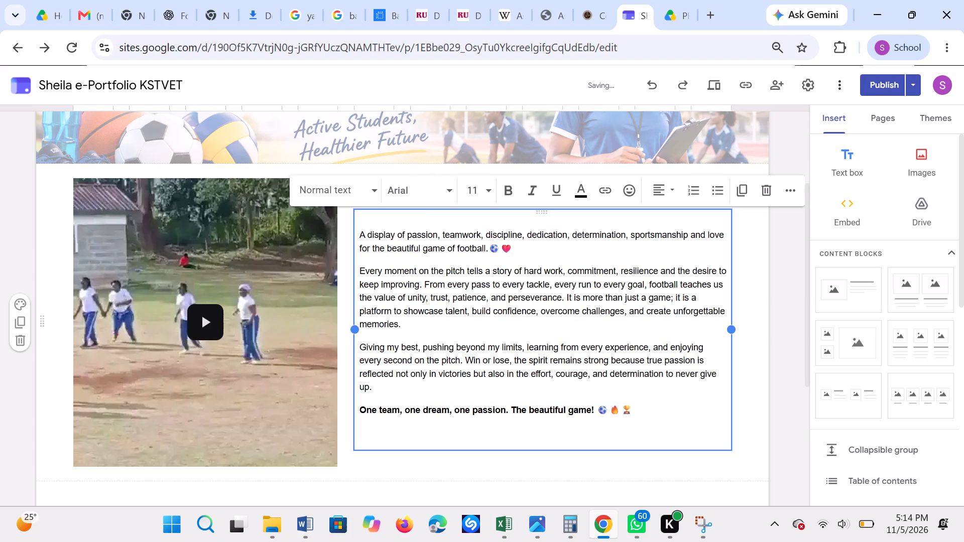
{"action": "left_click", "coordinate": [501, 248]}
{"action": "key", "text": "BackSpace"}
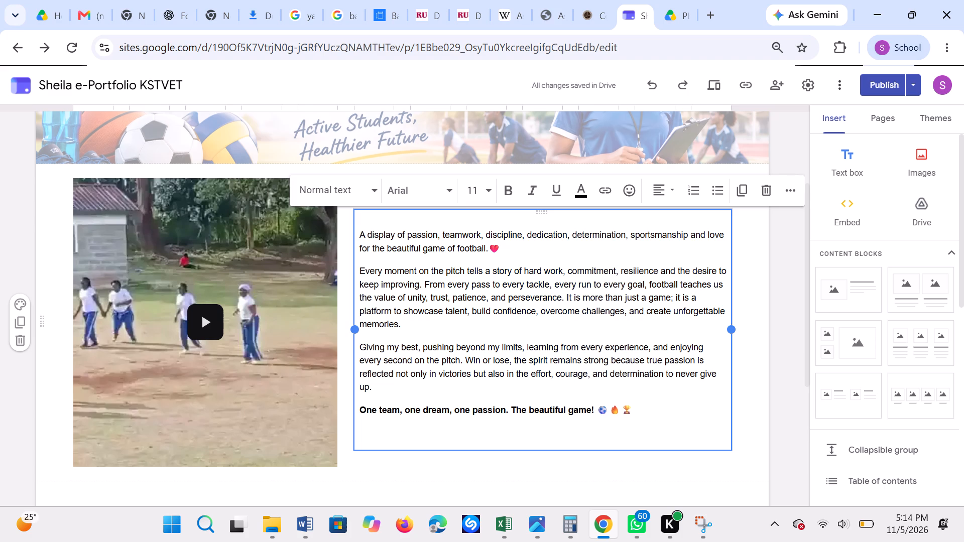
{"action": "left_click", "coordinate": [631, 191]}
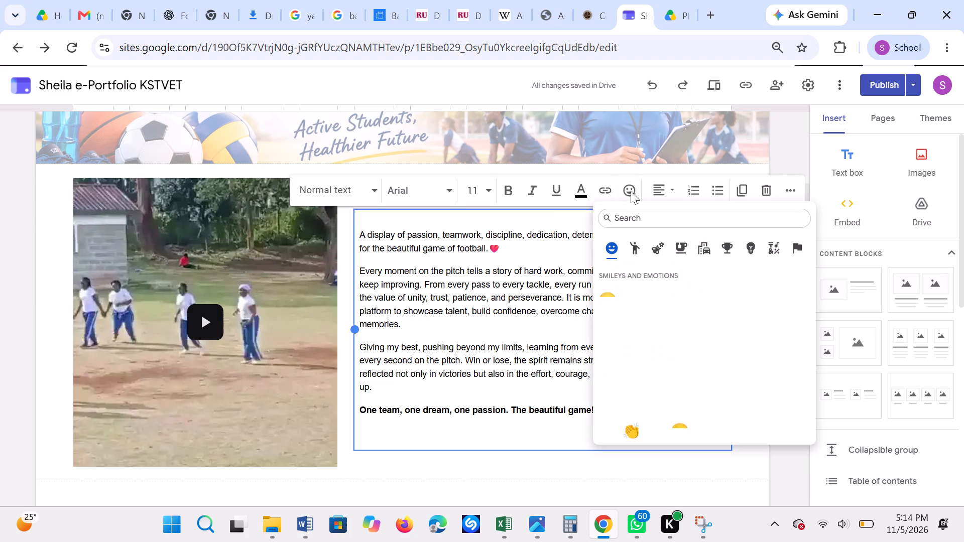
{"action": "type", "text": "BA"}
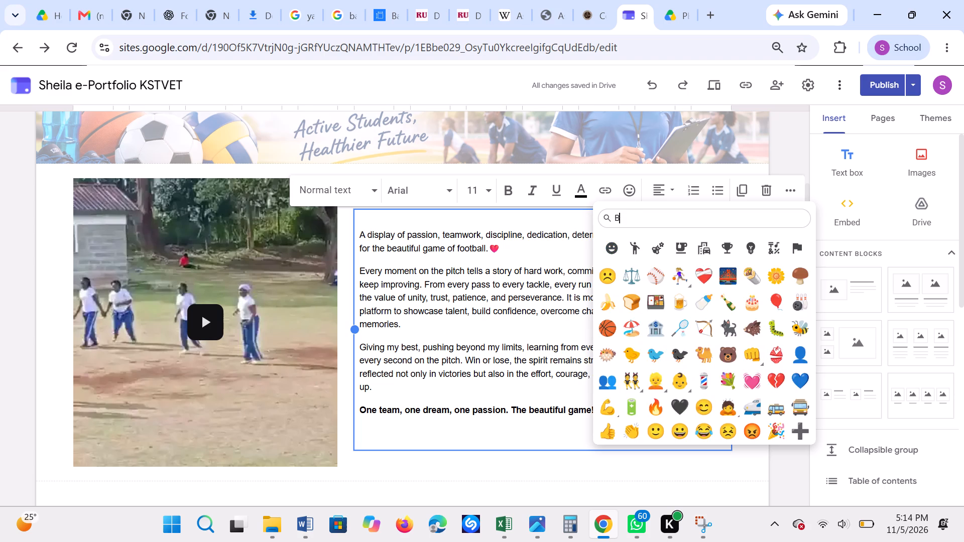
{"action": "type", "text": "LL"}
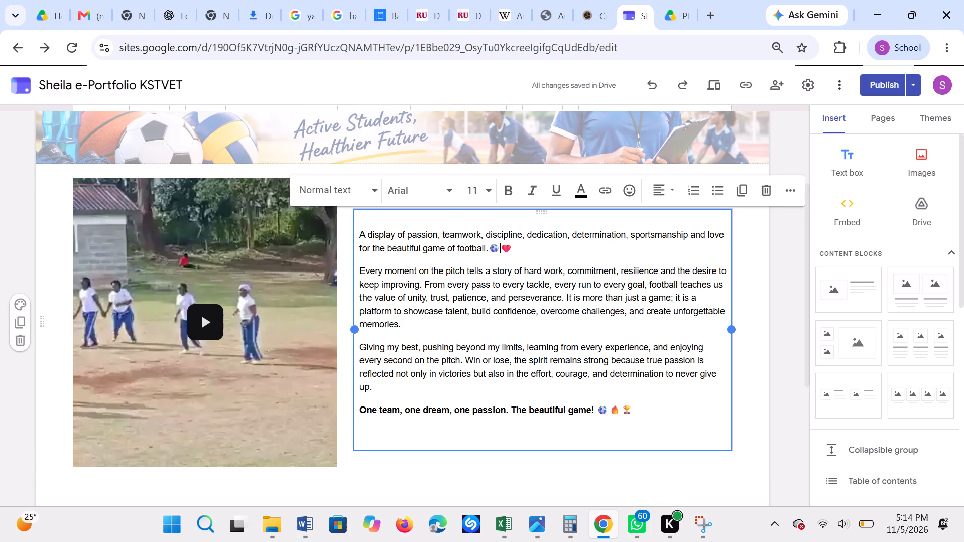
Replace the heart emoji after the ball emoji in the first paragraph with the ball-player emoji, found by searching "BALL".
{"action": "key", "text": "BackSpace"}
{"action": "key", "text": "t"}
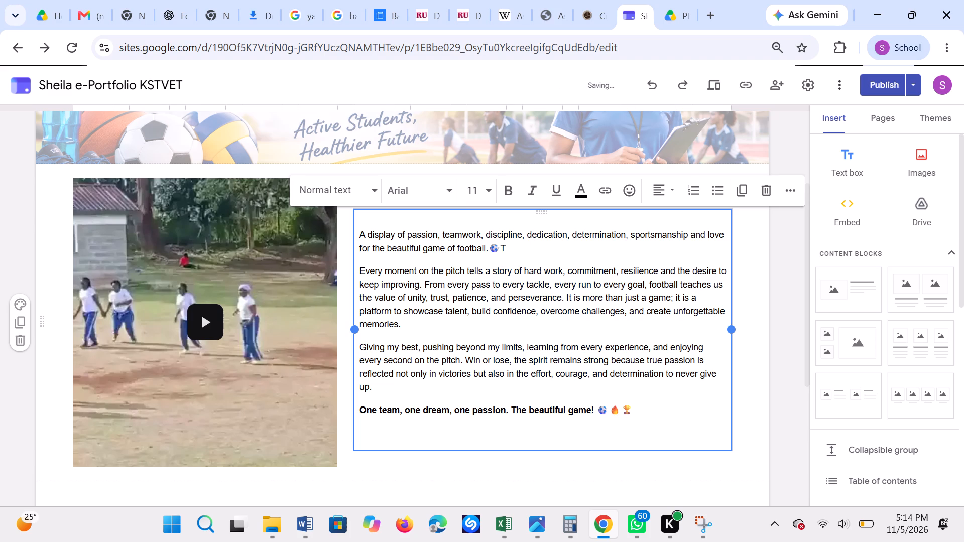
{"action": "key", "text": "BackSpace"}
{"action": "key", "text": "h"}
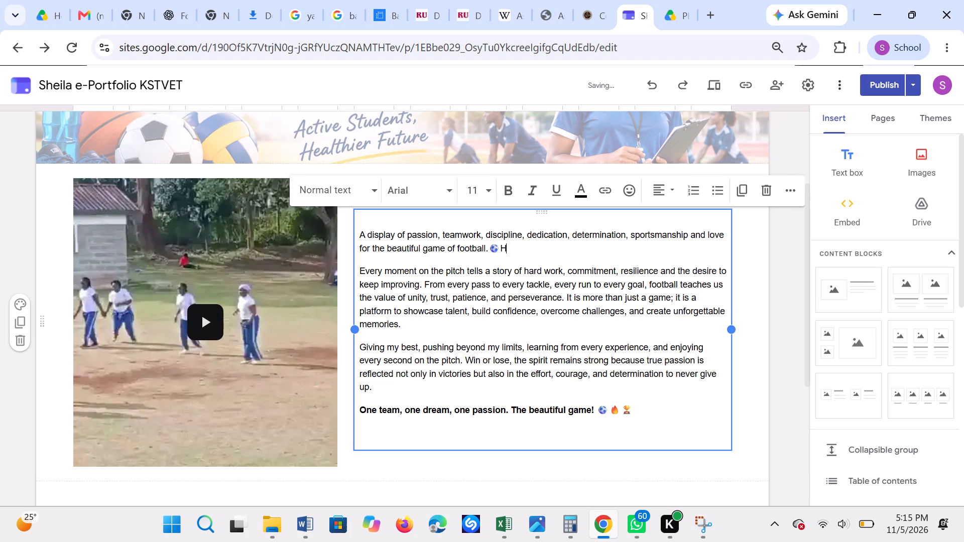
{"action": "key", "text": "BackSpace"}
{"action": "left_click", "coordinate": [630, 196]}
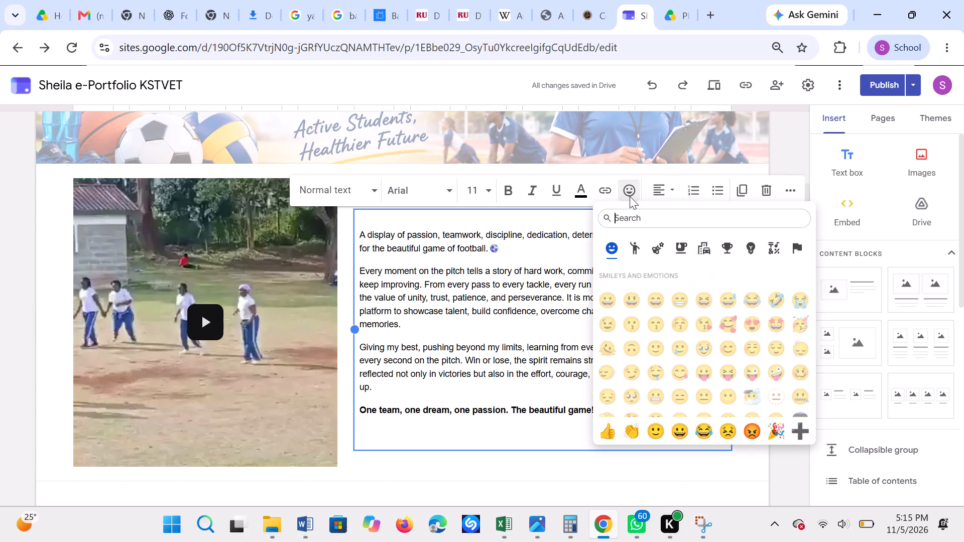
{"action": "type", "text": "BA"}
{"action": "key", "text": "l"}
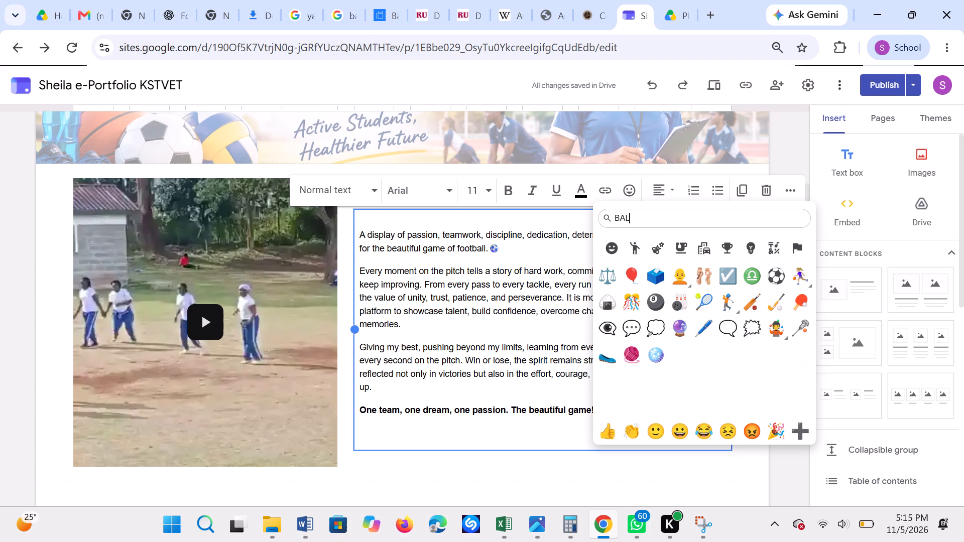
{"action": "key", "text": "l"}
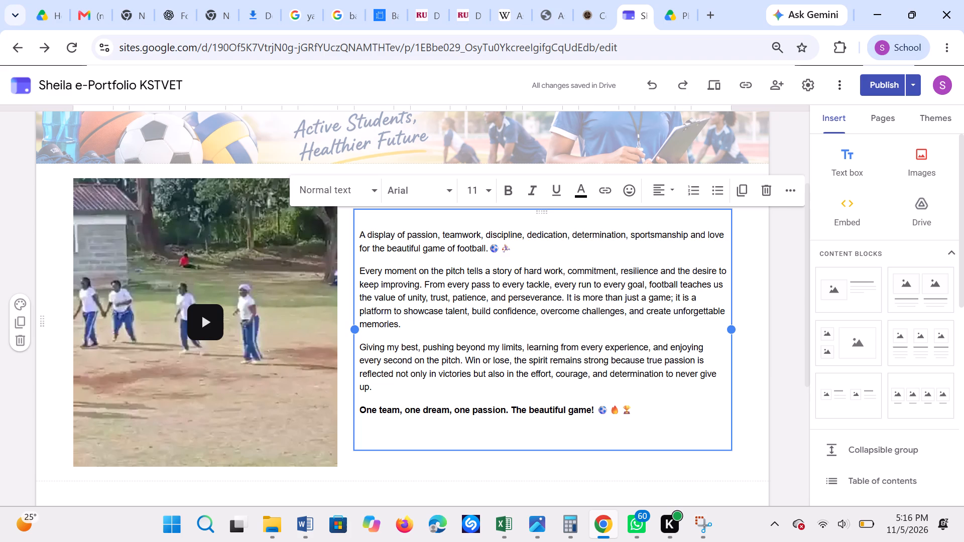
Remove the commas after "patience", "challenges", "experience" and "courage" in the football text.
{"action": "left_click", "coordinate": [489, 299]}
{"action": "key", "text": "BackSpace"}
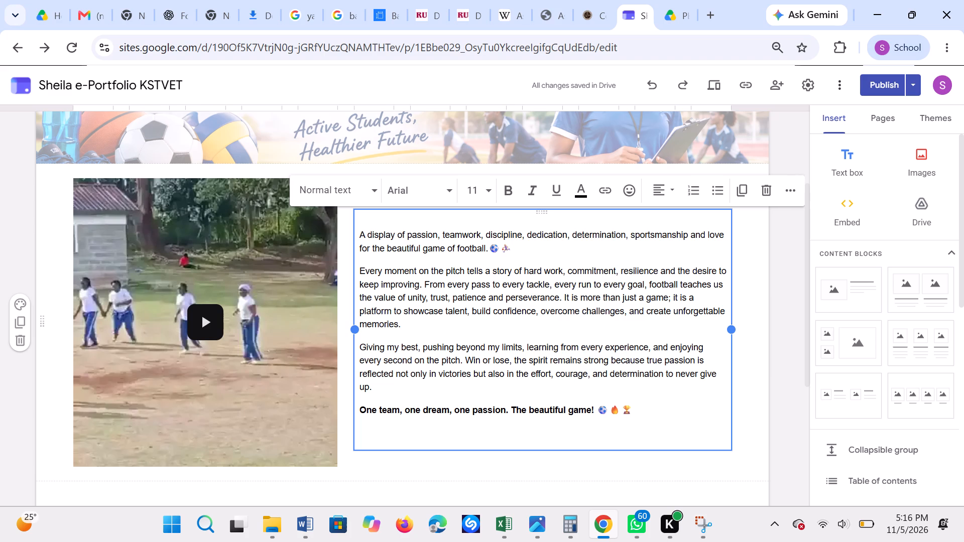
{"action": "left_click", "coordinate": [563, 297]}
{"action": "left_click", "coordinate": [627, 309]}
{"action": "key", "text": "BackSpace"}
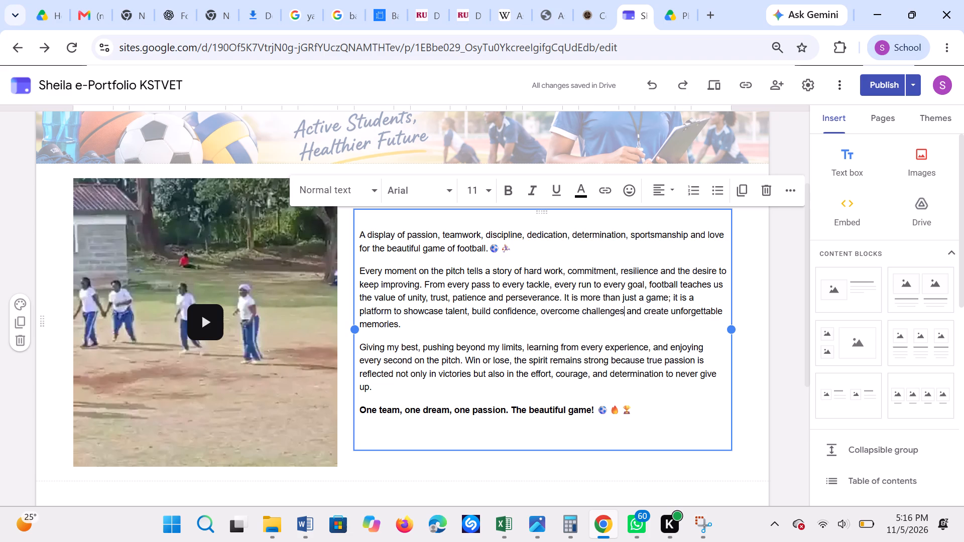
{"action": "left_click", "coordinate": [652, 350]}
{"action": "key", "text": "BackSpace"}
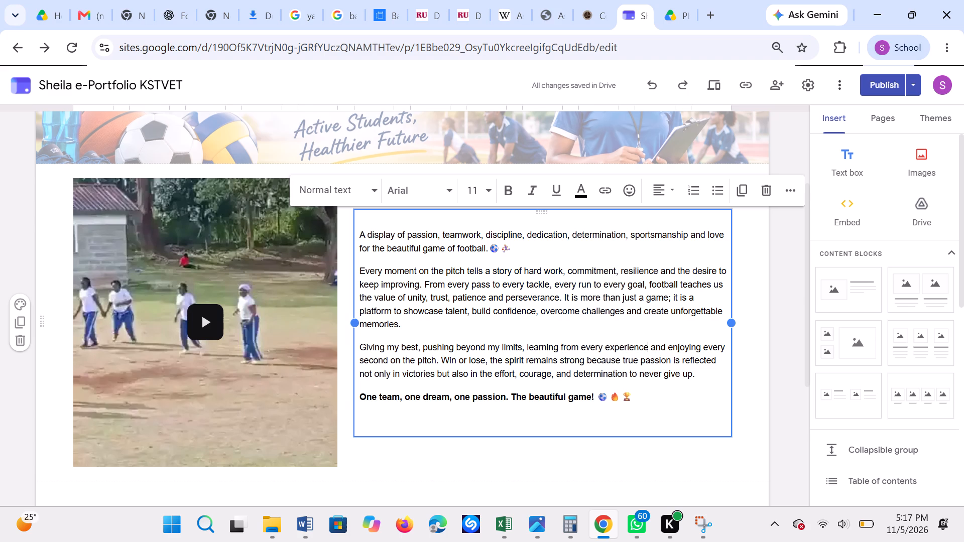
{"action": "left_click", "coordinate": [554, 375]}
{"action": "key", "text": "BackSpace"}
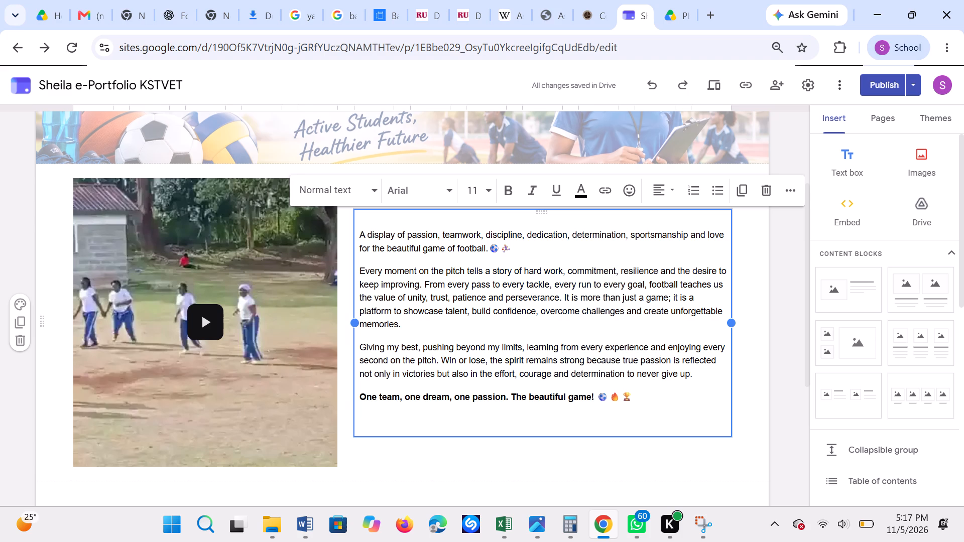
In the closing line, insert the ball-player emoji after the ball by searching "BALL", and delete the trophy emoji at the end.
{"action": "left_click", "coordinate": [611, 398]}
{"action": "left_click", "coordinate": [631, 196]}
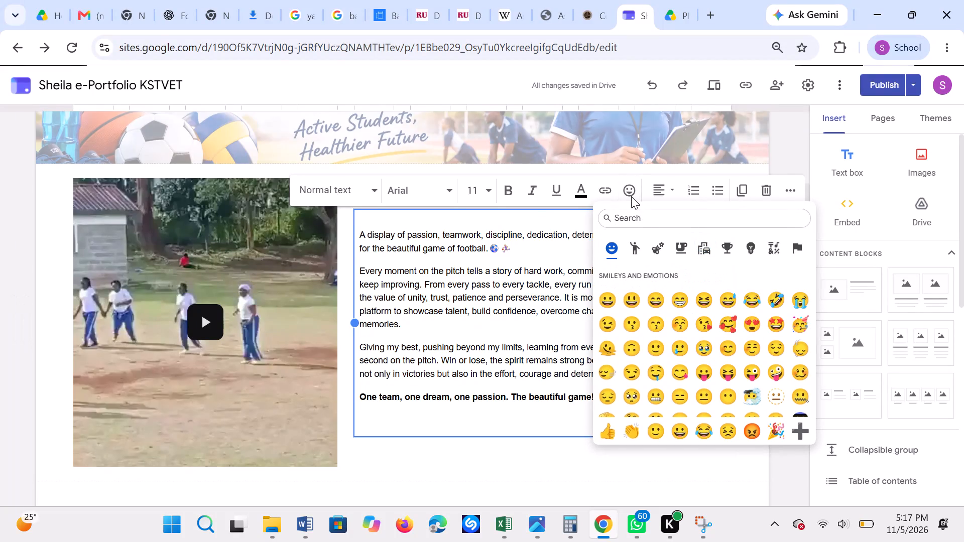
{"action": "type", "text": "BALL"}
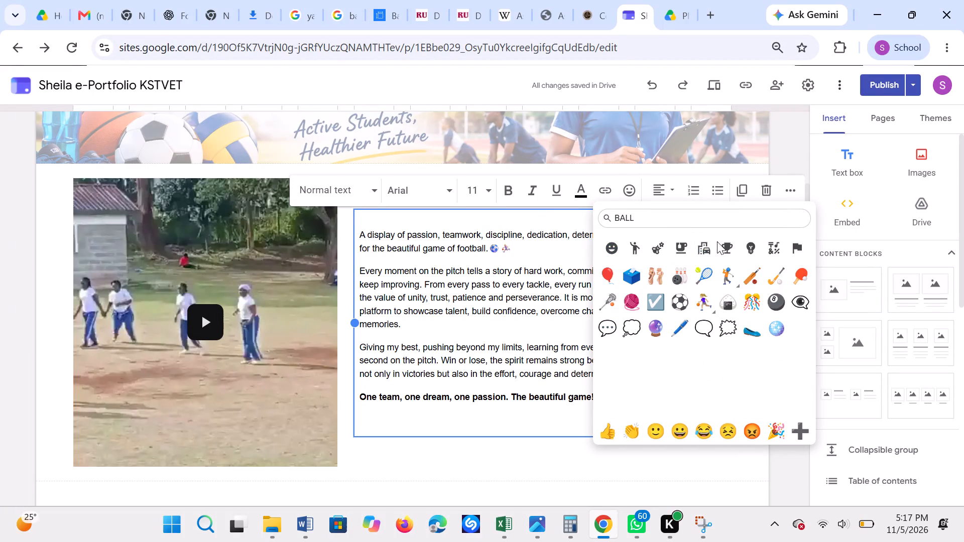
{"action": "left_click", "coordinate": [708, 305]}
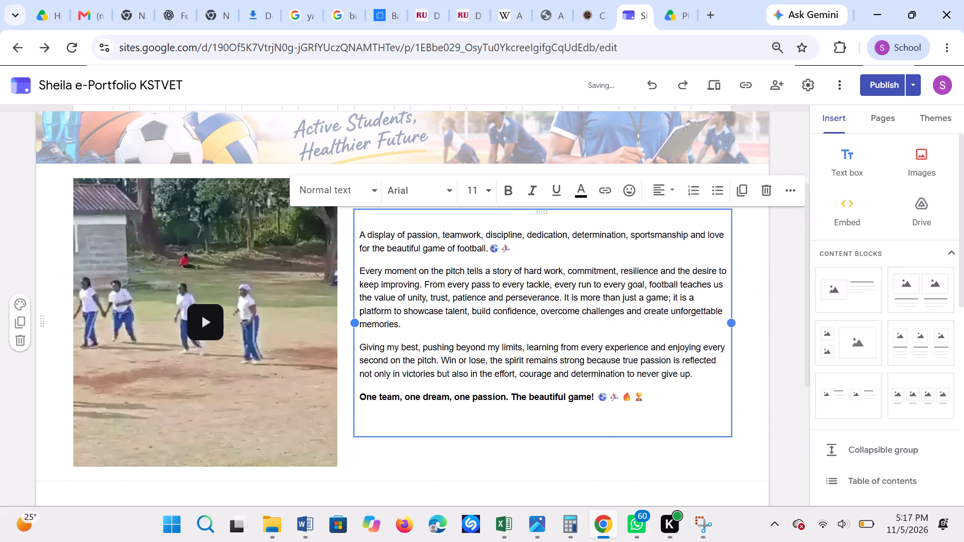
{"action": "left_click", "coordinate": [655, 401]}
{"action": "key", "text": "BackSpace"}
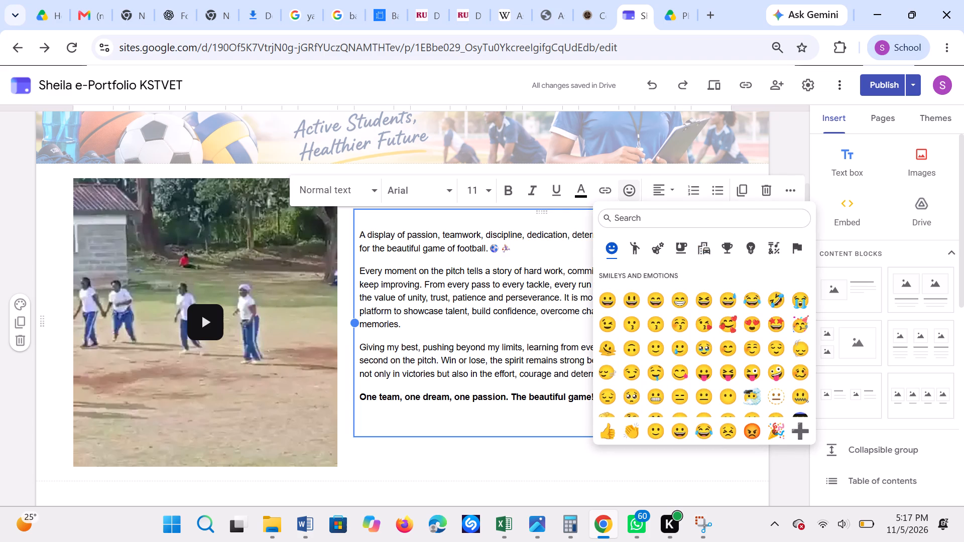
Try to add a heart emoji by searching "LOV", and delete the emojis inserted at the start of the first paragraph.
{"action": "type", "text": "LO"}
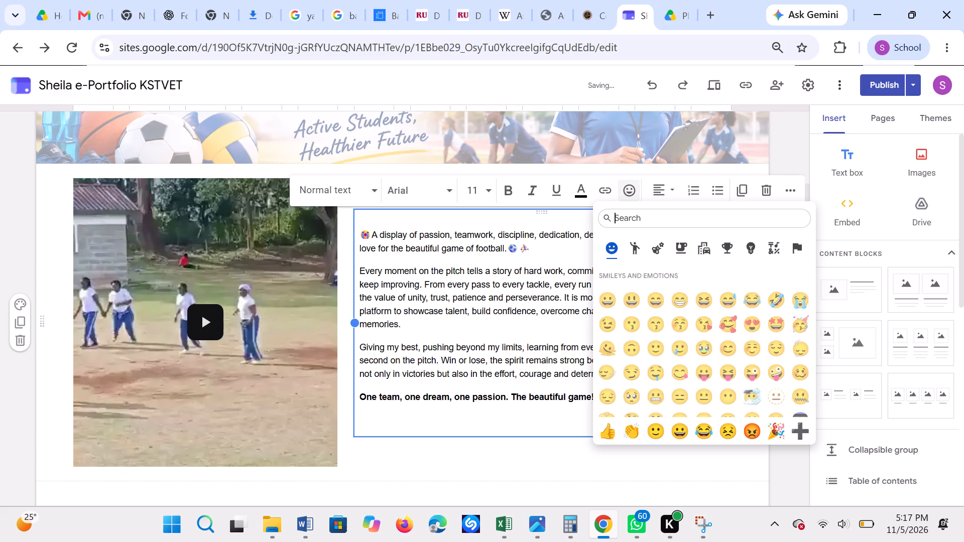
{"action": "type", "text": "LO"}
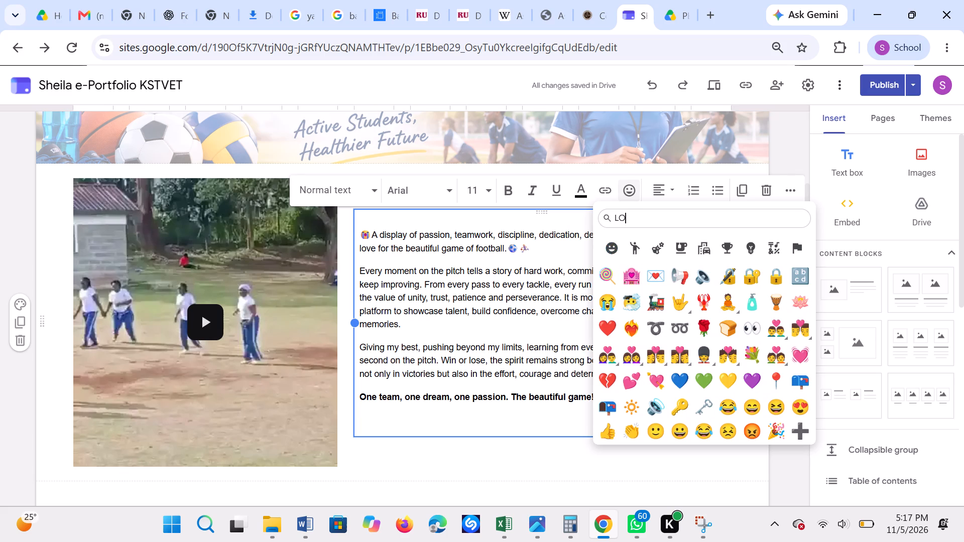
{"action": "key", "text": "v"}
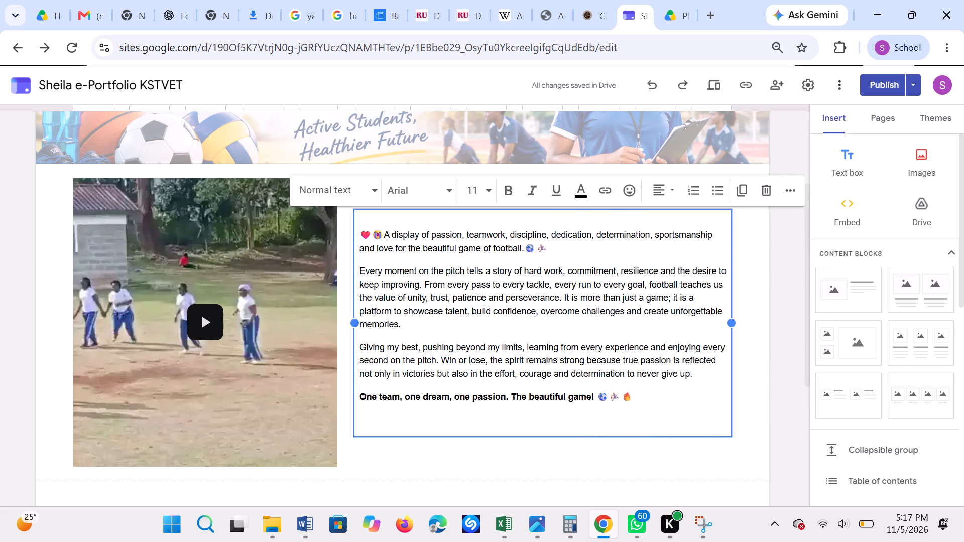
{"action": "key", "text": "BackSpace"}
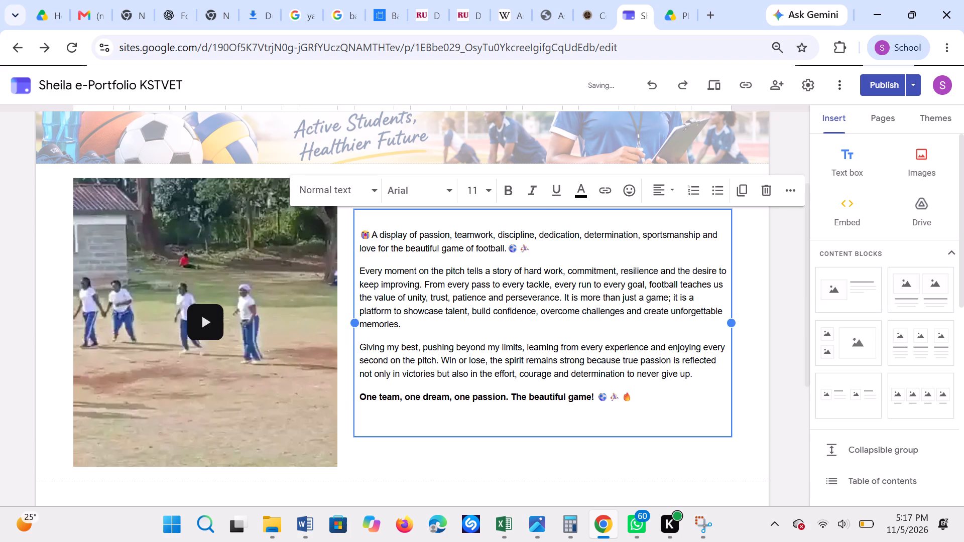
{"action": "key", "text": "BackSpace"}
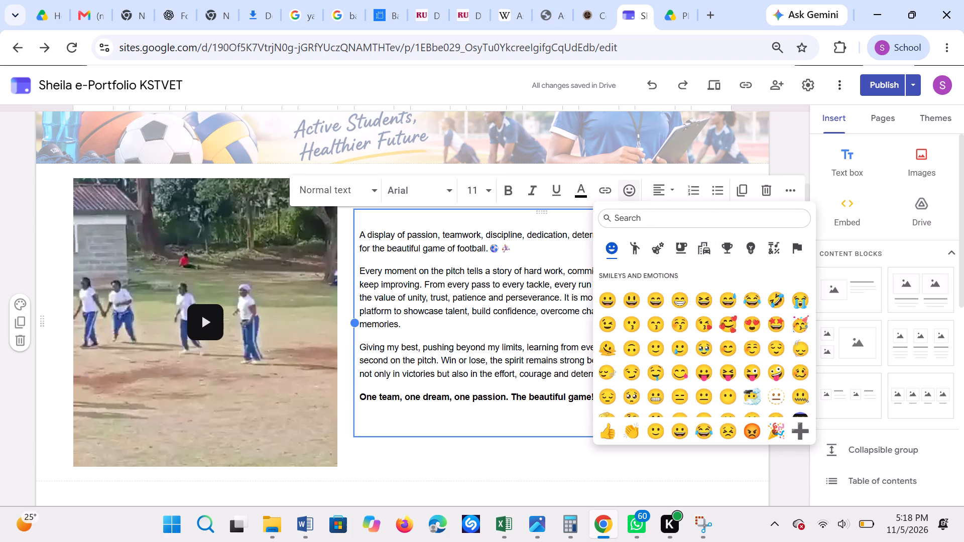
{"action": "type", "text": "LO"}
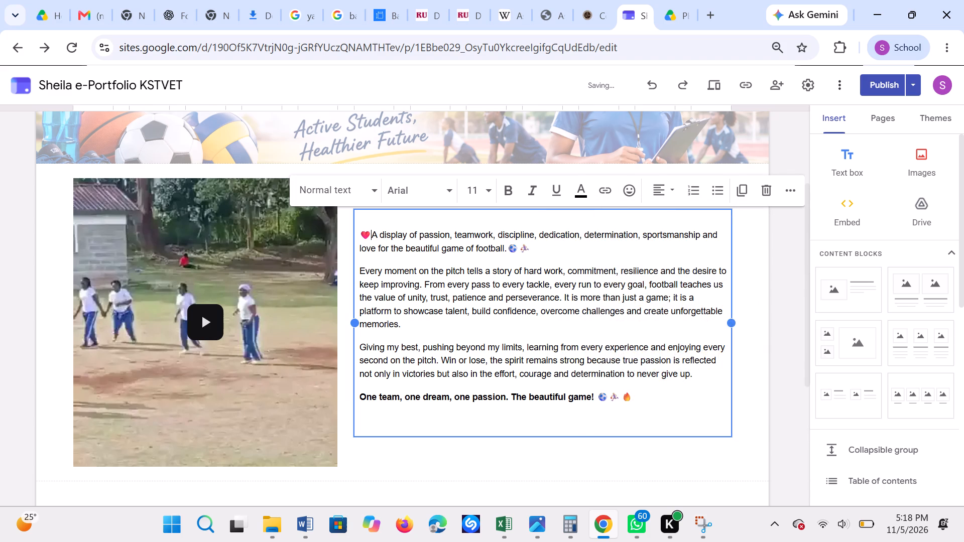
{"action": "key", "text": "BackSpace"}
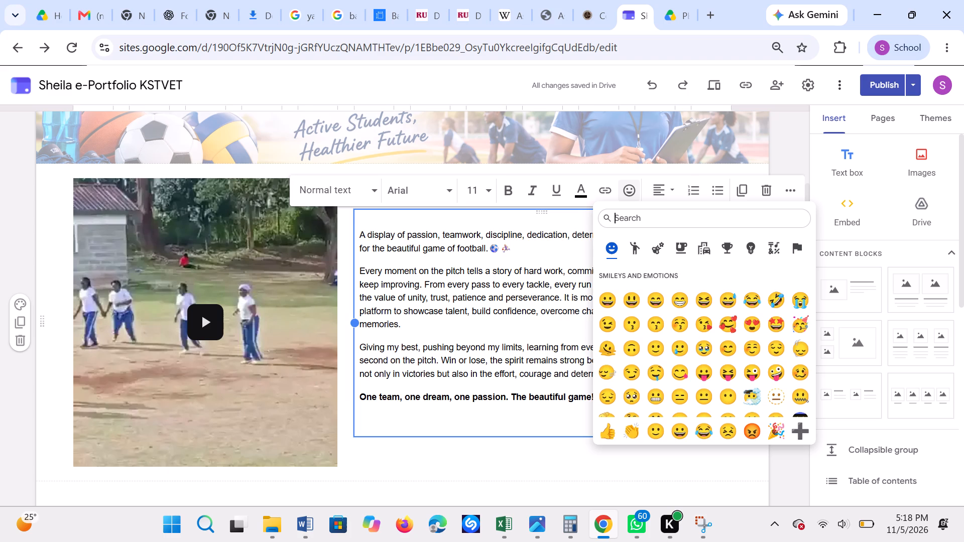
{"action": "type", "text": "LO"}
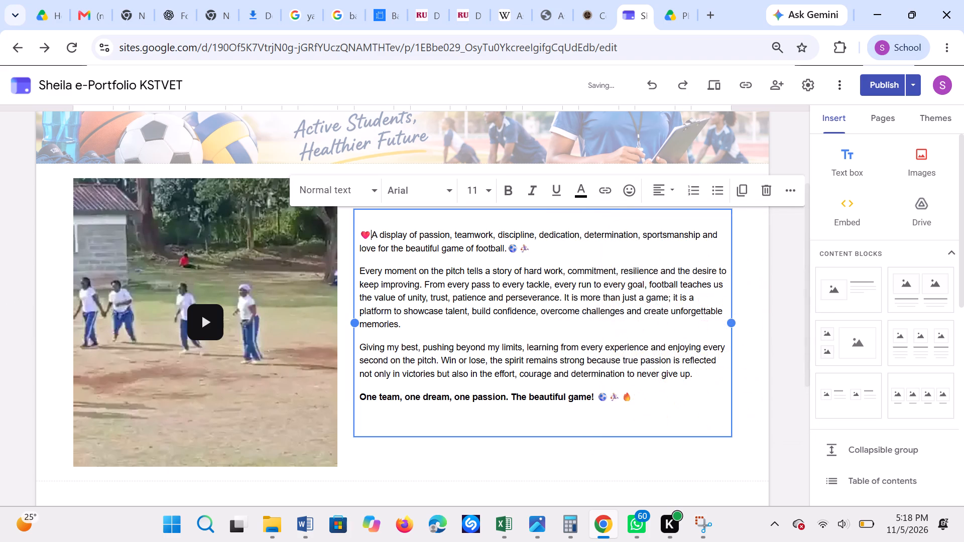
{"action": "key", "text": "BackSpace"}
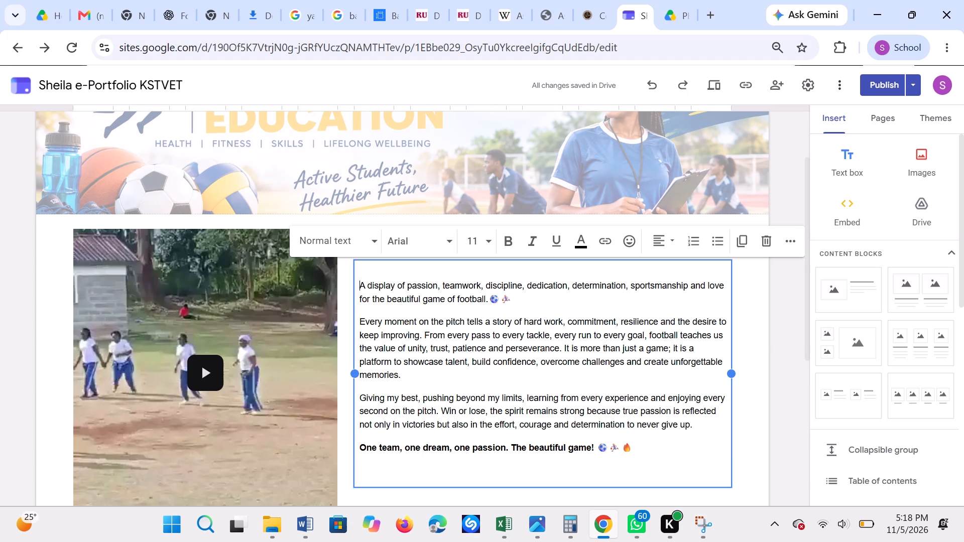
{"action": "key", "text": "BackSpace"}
Apply the Title text style to the whole "THE SPIRIT OF FOOTBALL" line above the football text, and deselect the text box.
{"action": "left_click", "coordinate": [505, 267]}
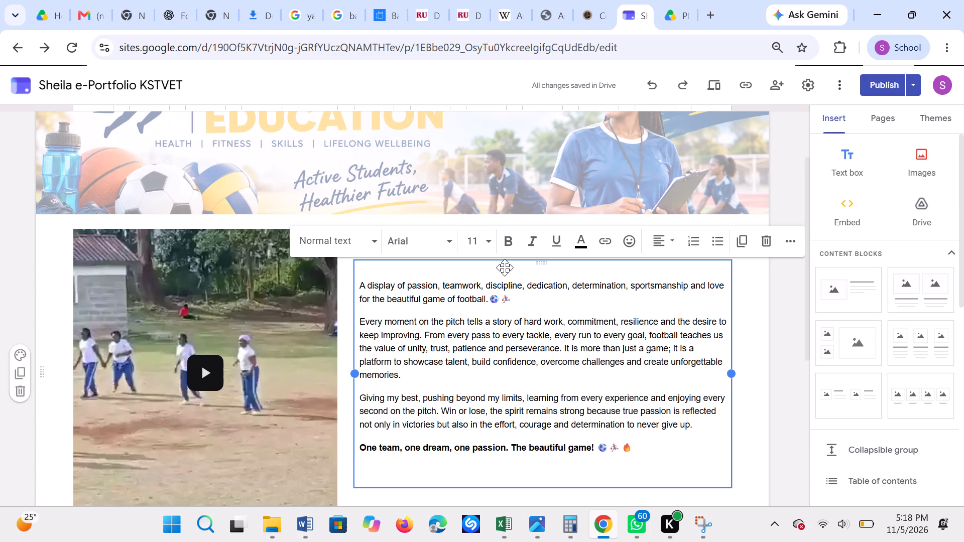
{"action": "left_click", "coordinate": [754, 306]}
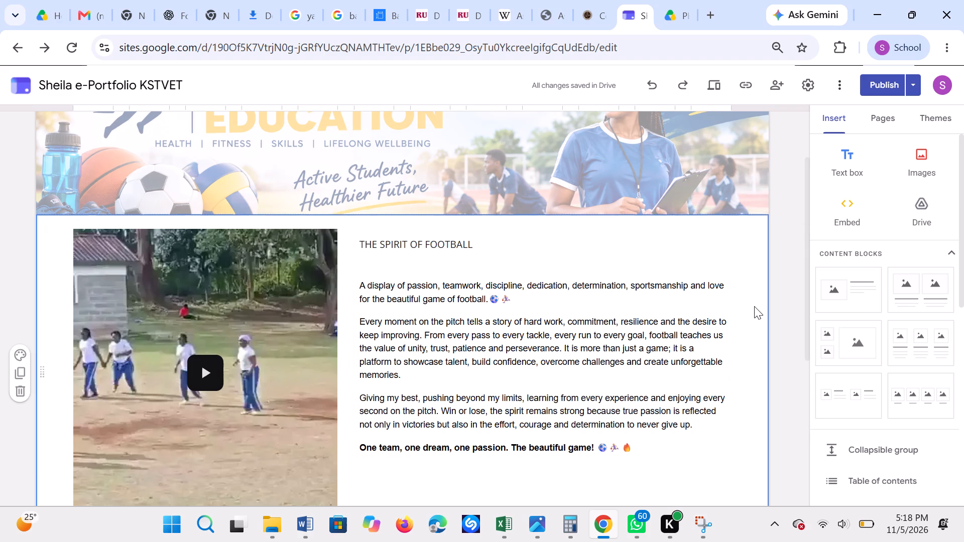
{"action": "left_click", "coordinate": [487, 245]}
{"action": "left_click_drag", "start_coordinate": [487, 245], "coordinate": [450, 249]}
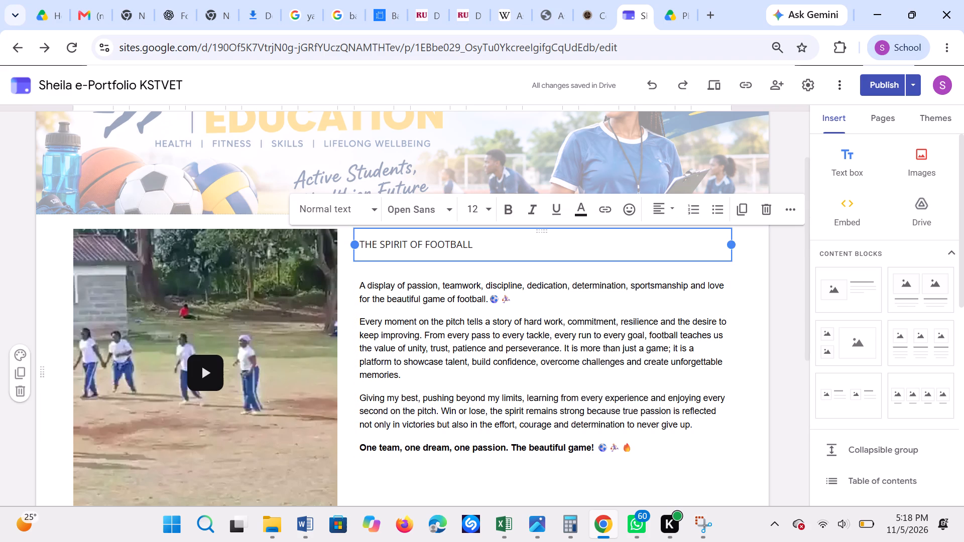
{"action": "left_click_drag", "start_coordinate": [450, 249], "coordinate": [352, 243]}
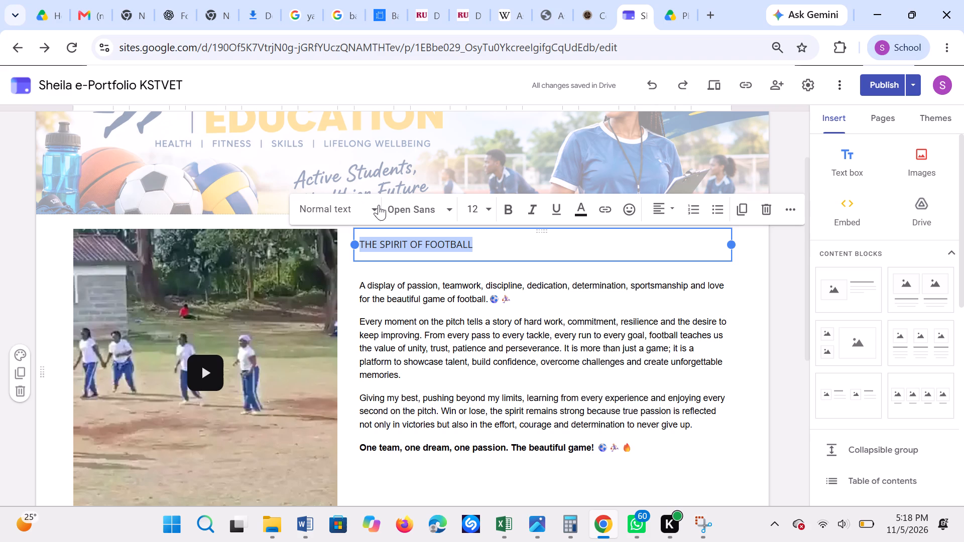
{"action": "left_click", "coordinate": [377, 208]}
{"action": "left_click", "coordinate": [345, 283]}
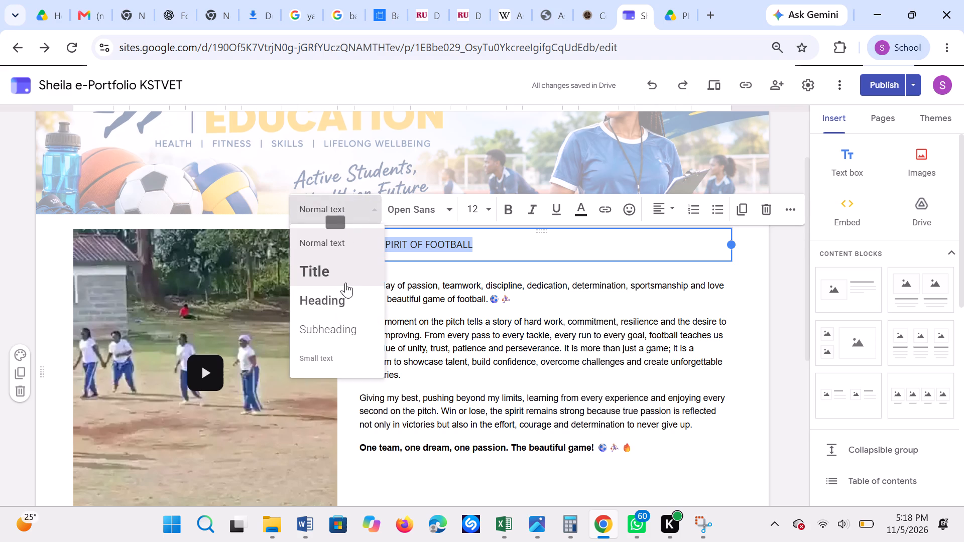
{"action": "left_click", "coordinate": [627, 363]}
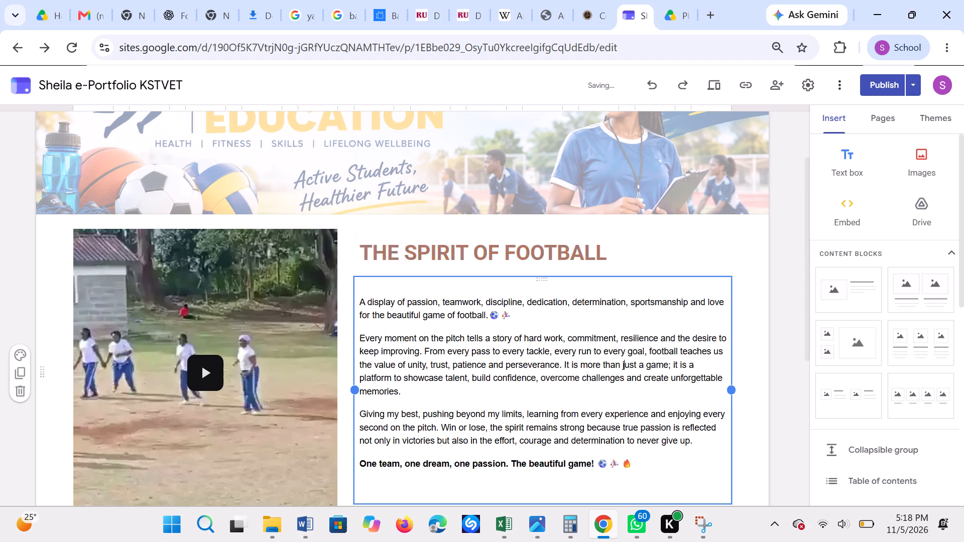
{"action": "left_click", "coordinate": [789, 206]}
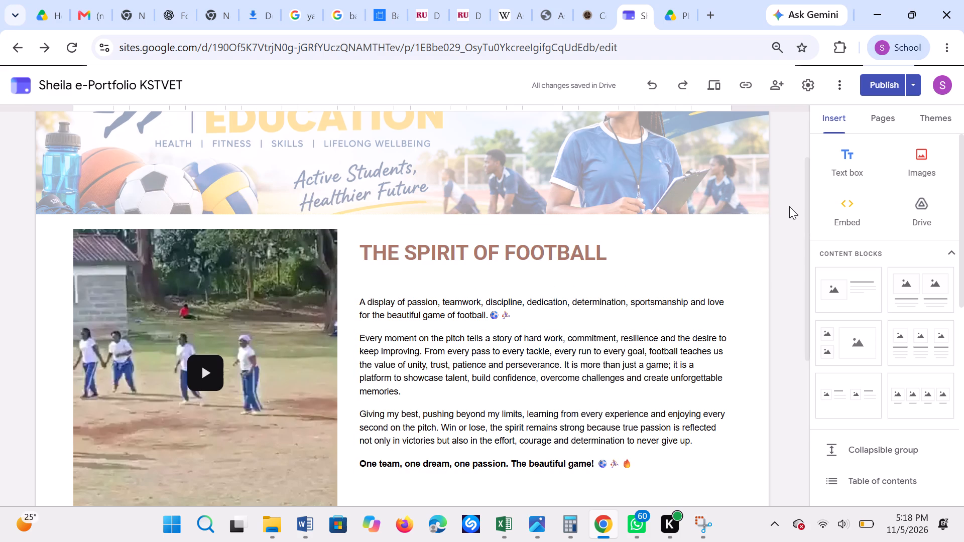
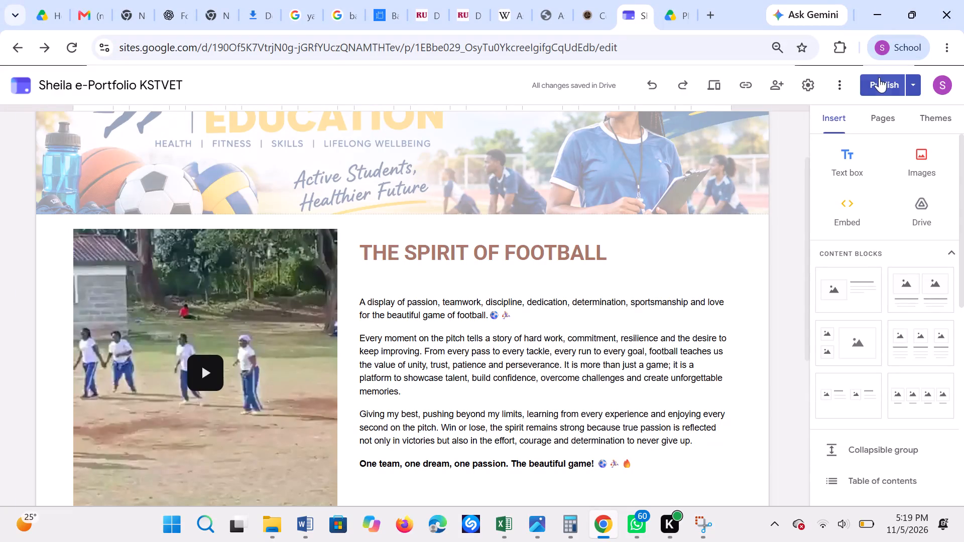
Publish the e-Portfolio site with the updated football title and text.
{"action": "left_click", "coordinate": [879, 77]}
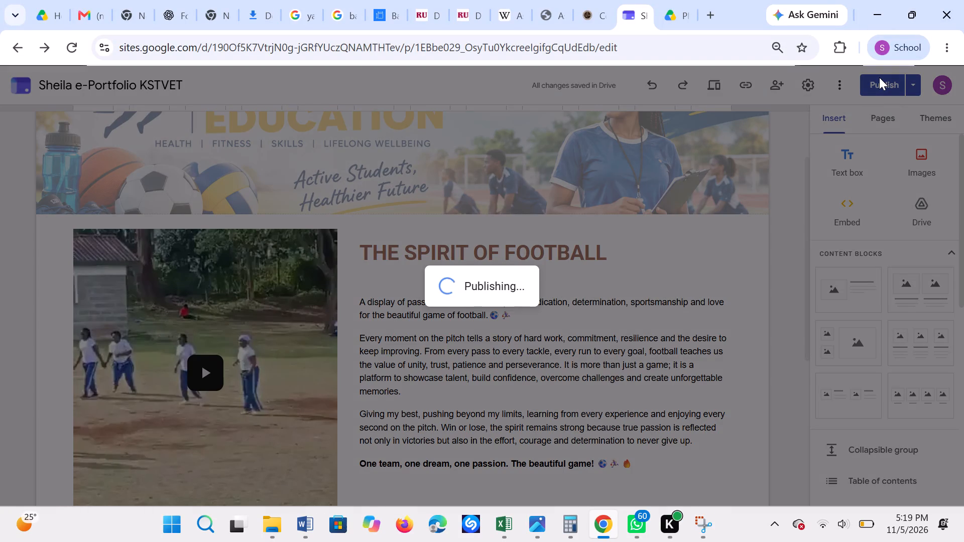
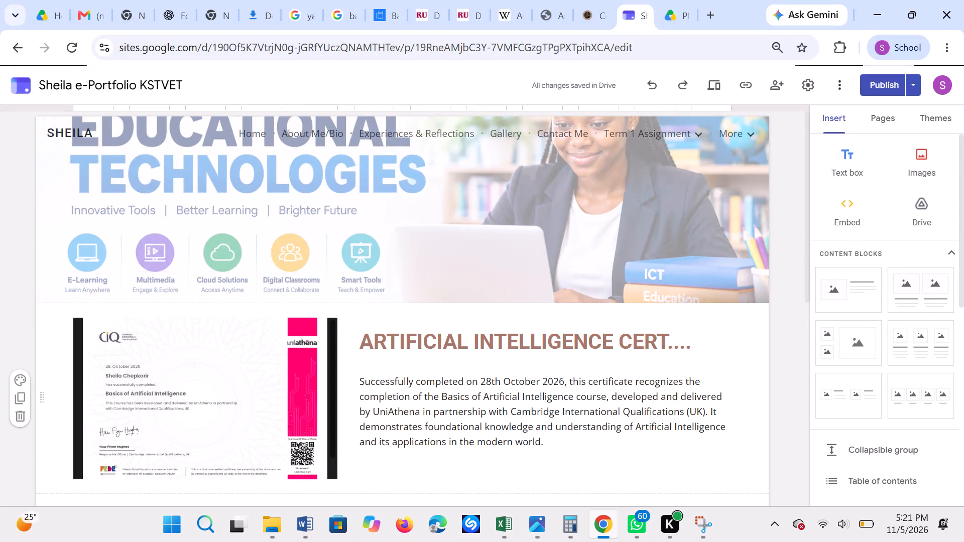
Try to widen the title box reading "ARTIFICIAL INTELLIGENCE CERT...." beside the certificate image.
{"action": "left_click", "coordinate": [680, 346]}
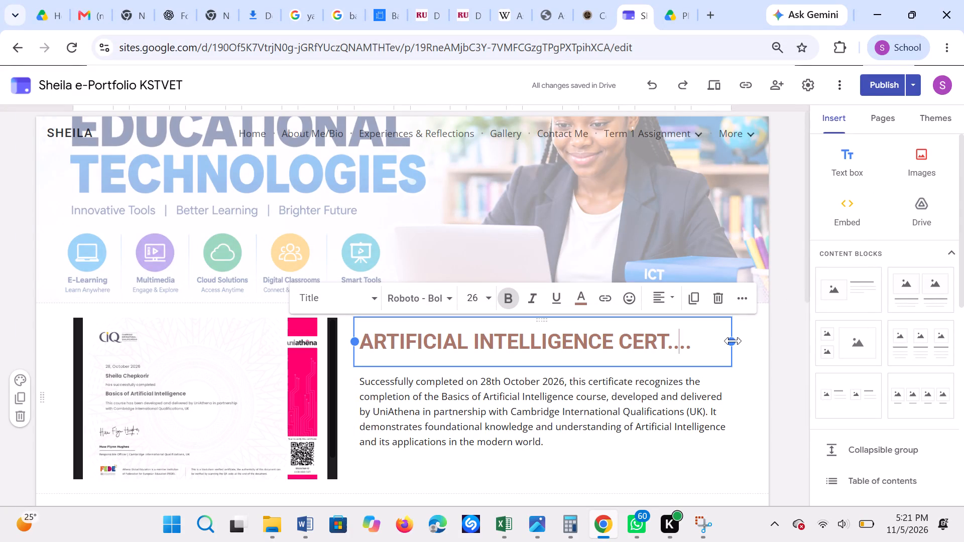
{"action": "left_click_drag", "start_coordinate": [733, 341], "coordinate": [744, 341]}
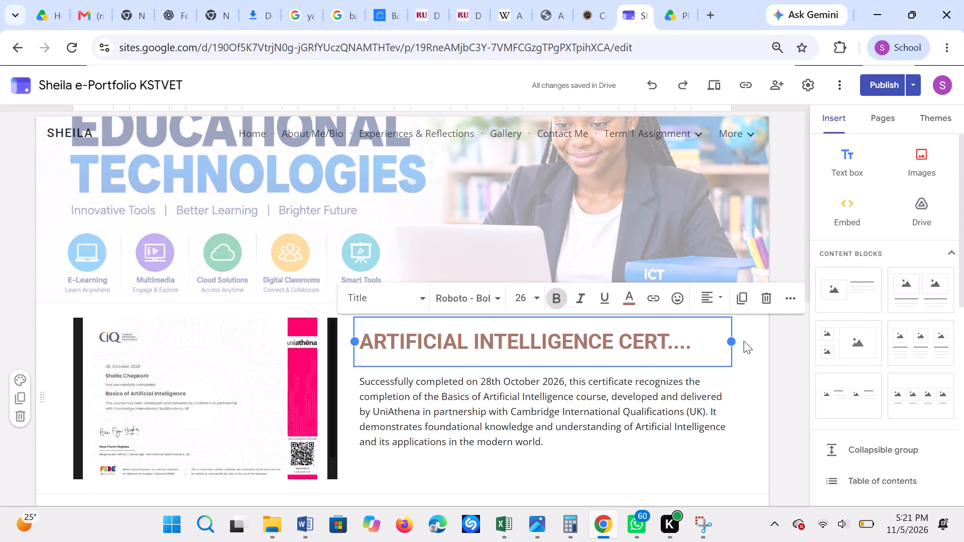
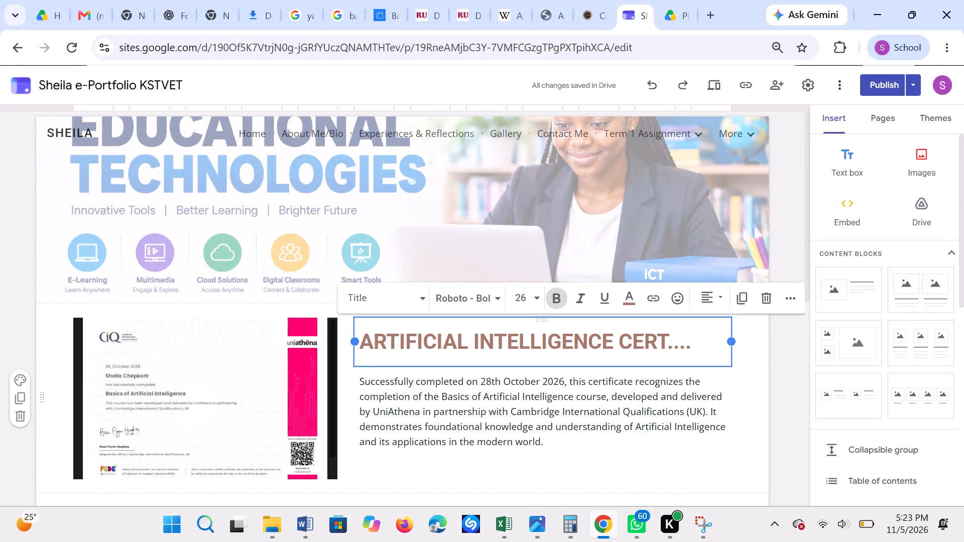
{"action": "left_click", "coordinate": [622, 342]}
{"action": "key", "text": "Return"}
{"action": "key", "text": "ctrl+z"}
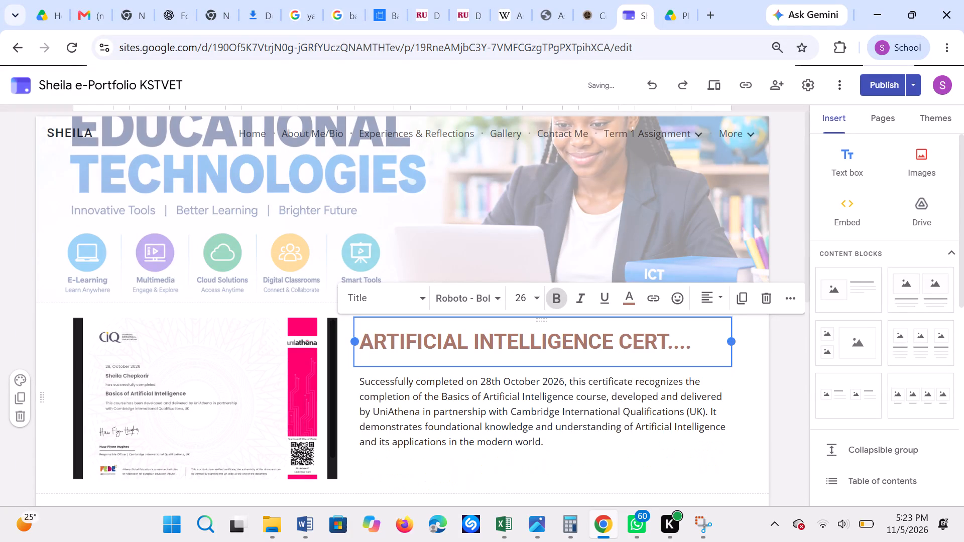
Remove the three extra dots from the certificate section's title so it reads "ARTIFICIAL INTELLIGENCE CERT.".
{"action": "left_click", "coordinate": [710, 344]}
{"action": "key", "text": "BackSpace"}
{"action": "key", "text": "BackSpace"}
{"action": "key", "text": "BackSpace"}
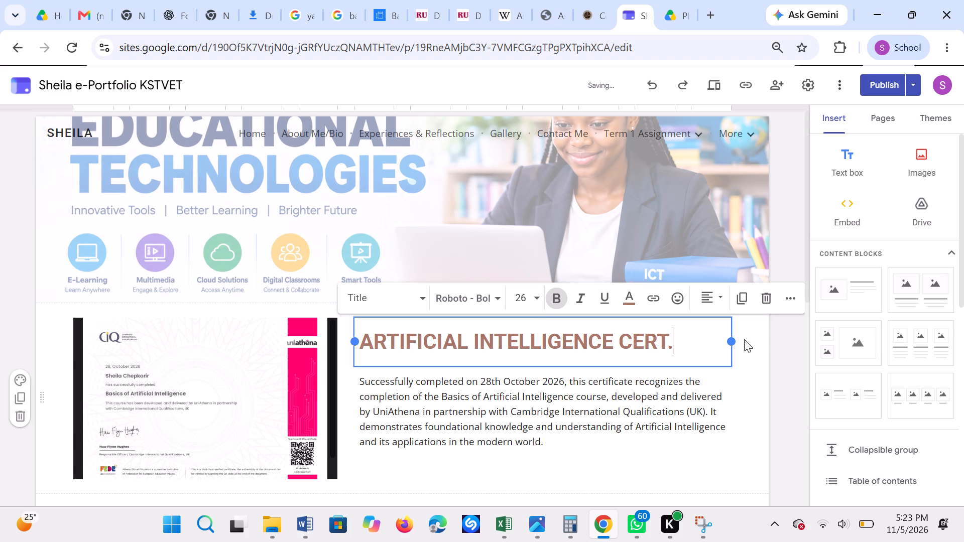
{"action": "left_click_drag", "start_coordinate": [729, 339], "coordinate": [705, 339]}
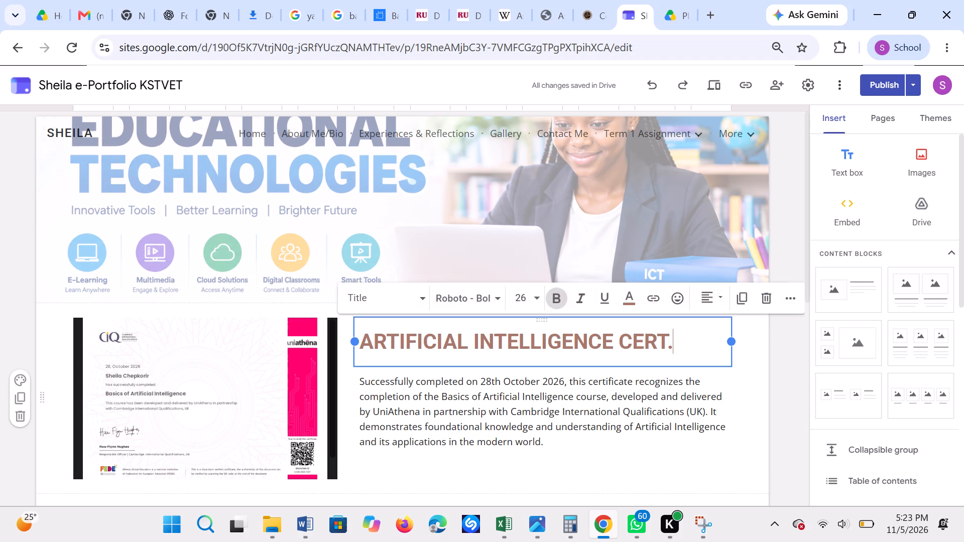
{"action": "left_click", "coordinate": [661, 478]}
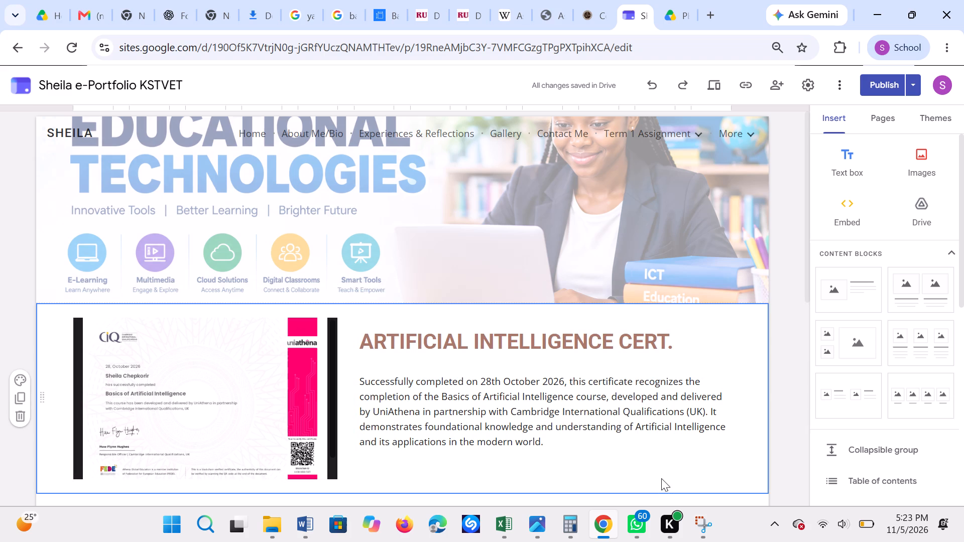
{"action": "scroll", "coordinate": [661, 478], "scroll_direction": "down", "scroll_amount": 1}
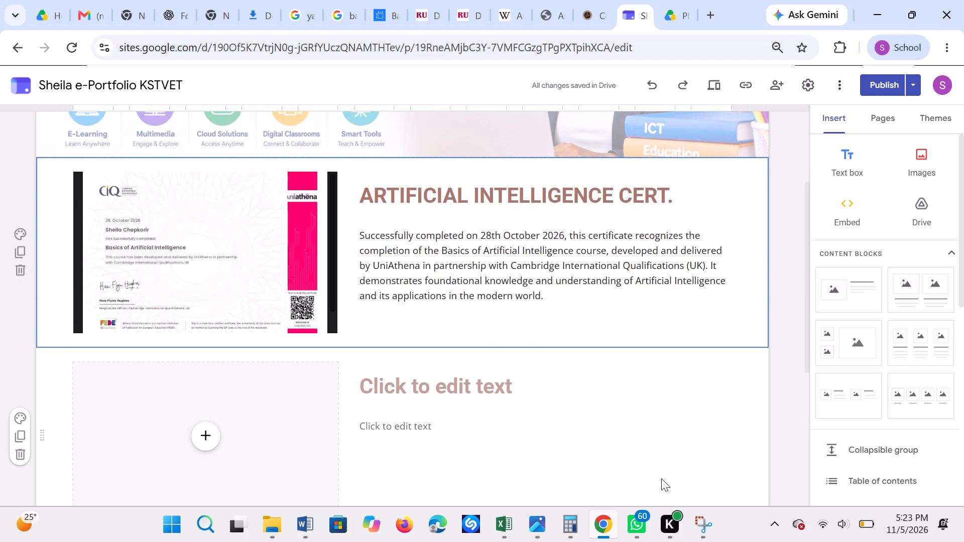
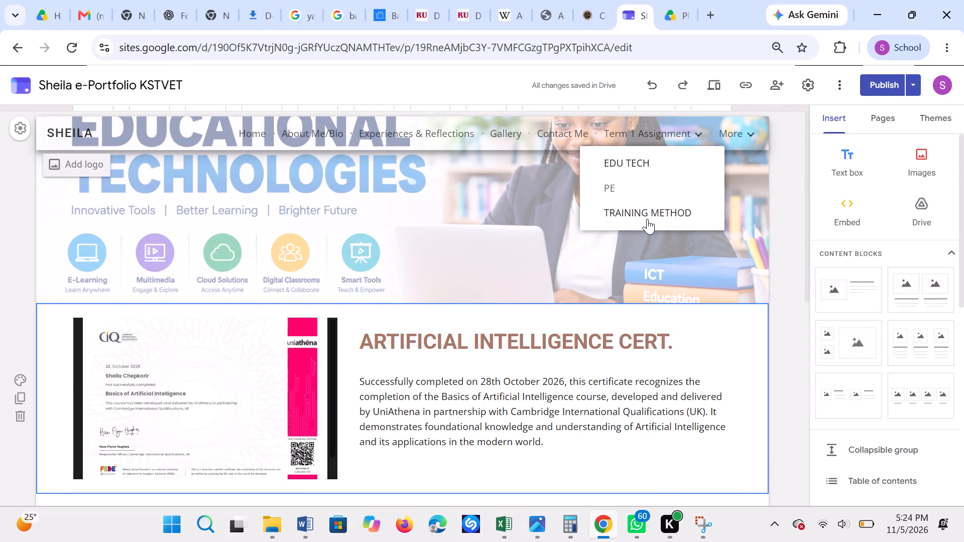
Delete all three embedded-document sections from the TRAINING METHOD page: the two learning plans and the Simba National Parks document.
{"action": "left_click", "coordinate": [648, 222]}
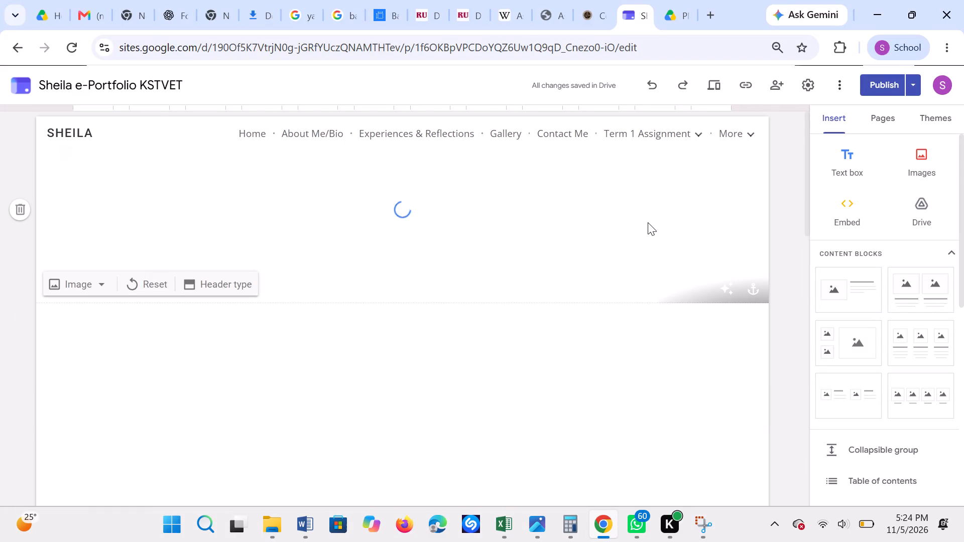
{"action": "scroll", "coordinate": [576, 380], "scroll_direction": "down", "scroll_amount": 1}
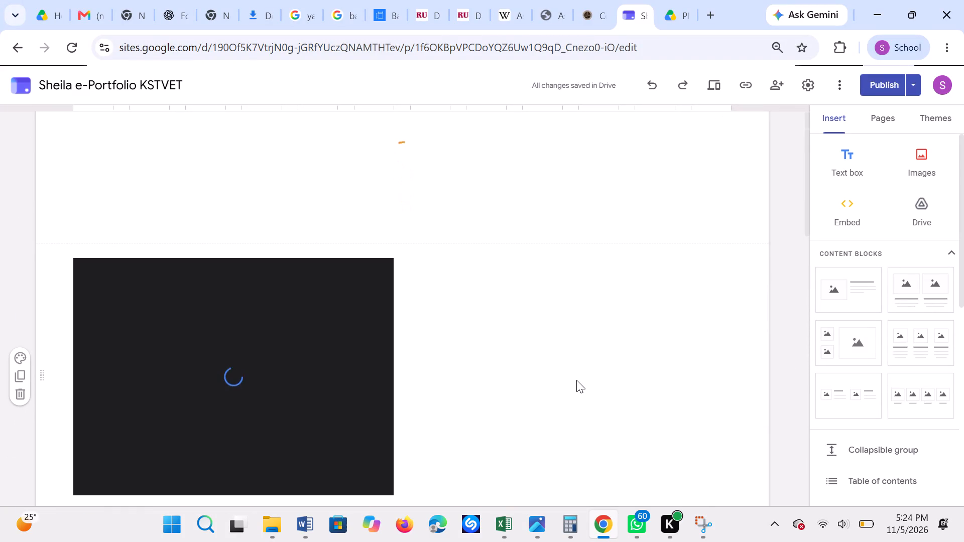
{"action": "scroll", "coordinate": [576, 380], "scroll_direction": "down", "scroll_amount": 3}
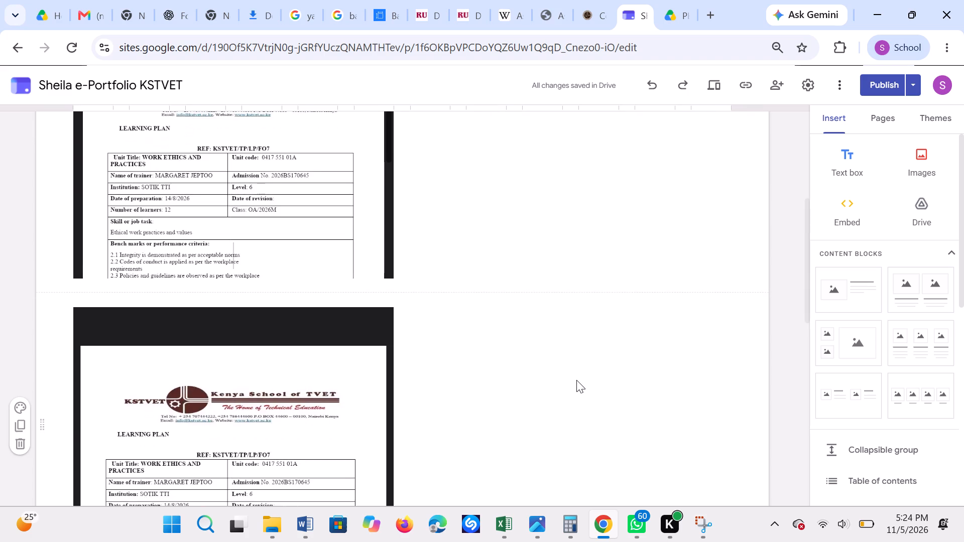
{"action": "scroll", "coordinate": [576, 380], "scroll_direction": "down", "scroll_amount": 6}
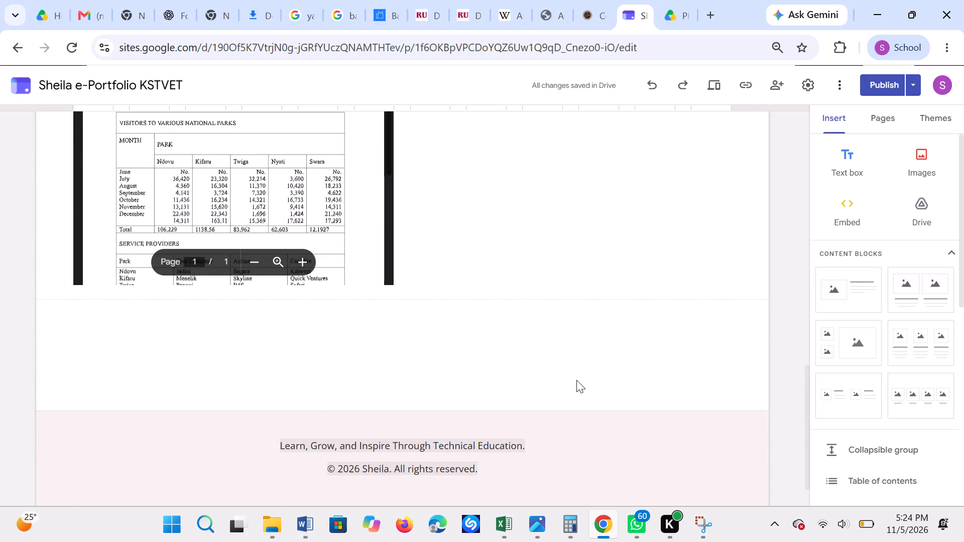
{"action": "scroll", "coordinate": [576, 380], "scroll_direction": "up", "scroll_amount": 2}
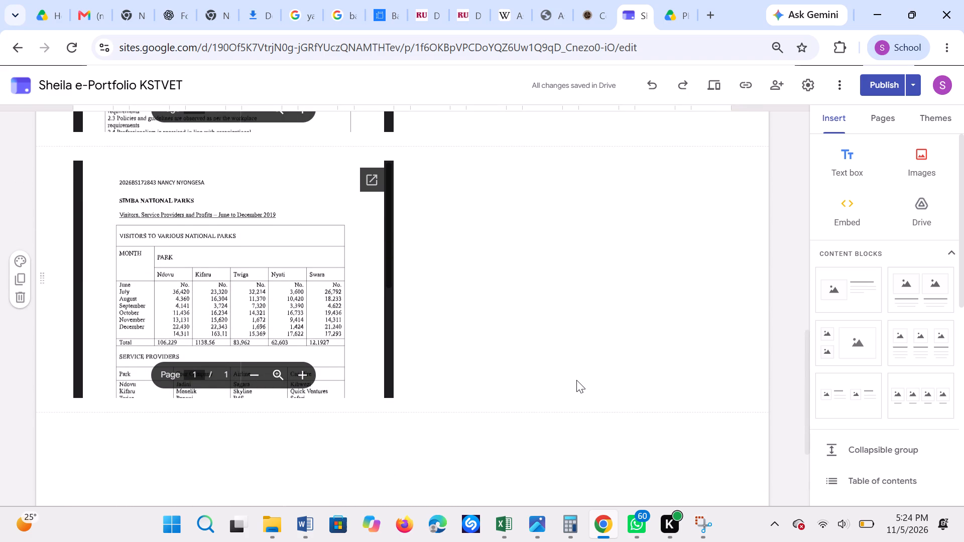
{"action": "scroll", "coordinate": [576, 380], "scroll_direction": "up", "scroll_amount": 1}
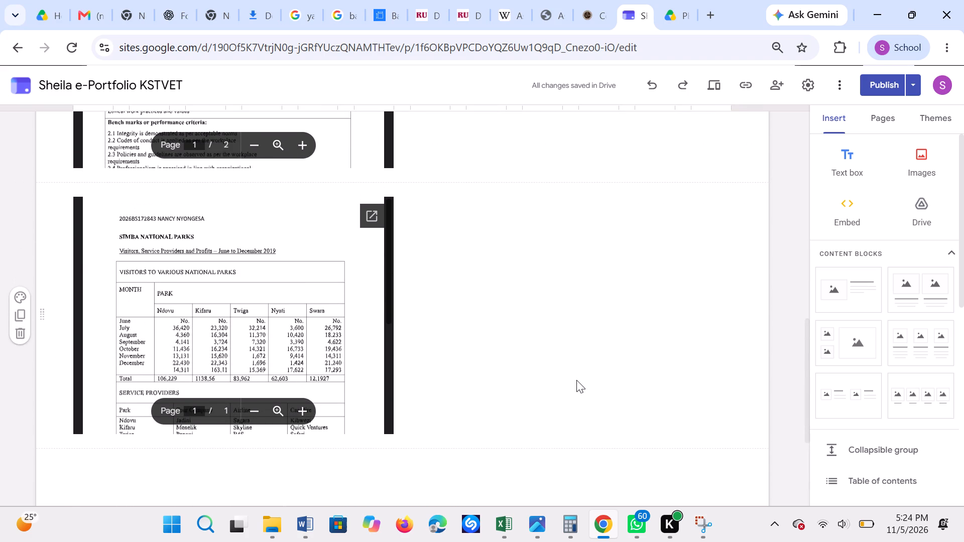
{"action": "scroll", "coordinate": [576, 380], "scroll_direction": "up", "scroll_amount": 3}
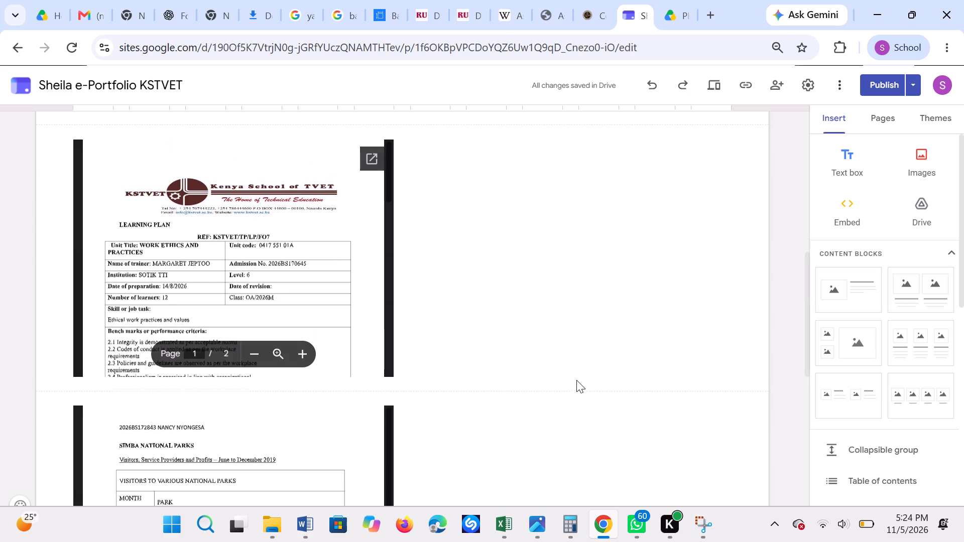
{"action": "scroll", "coordinate": [576, 380], "scroll_direction": "up", "scroll_amount": 2}
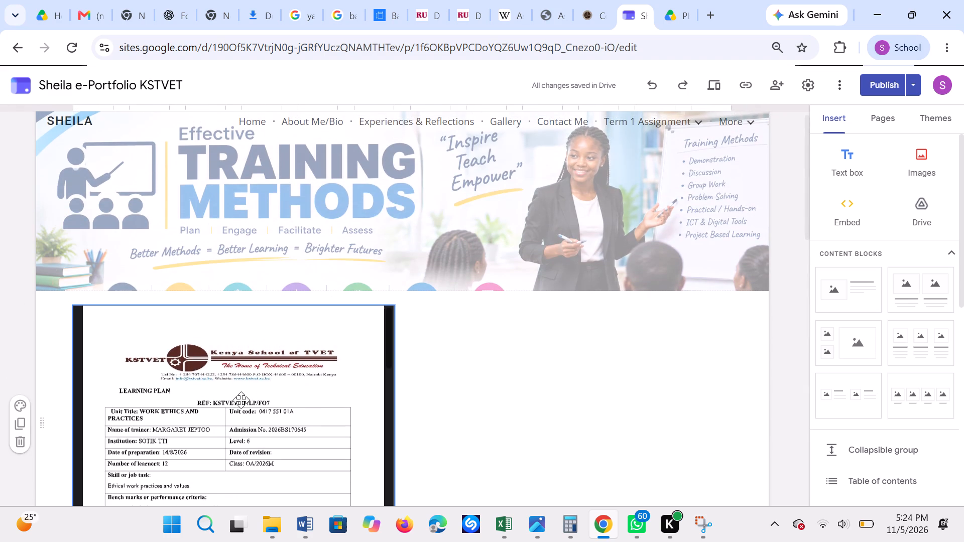
{"action": "left_click", "coordinate": [14, 447]}
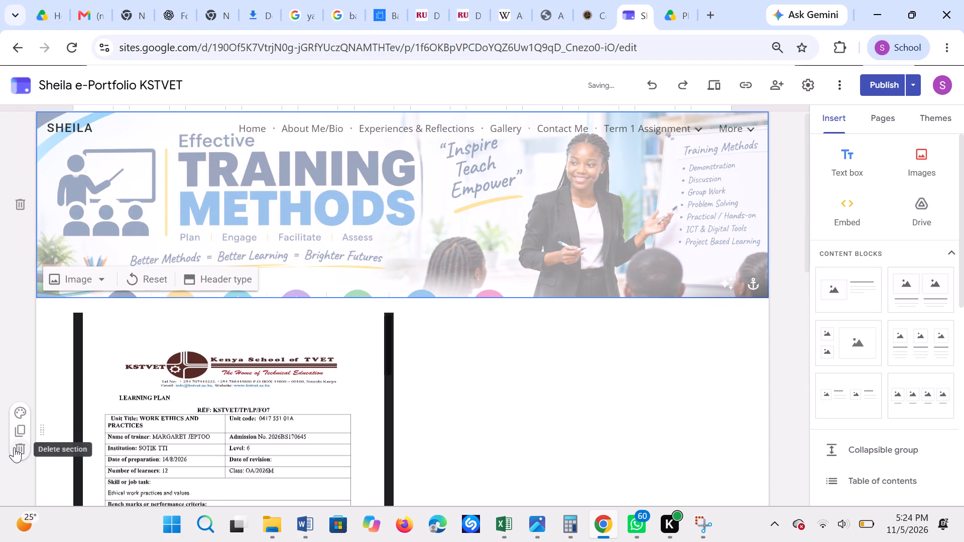
{"action": "left_click", "coordinate": [14, 447]}
{"action": "left_click", "coordinate": [14, 447]}
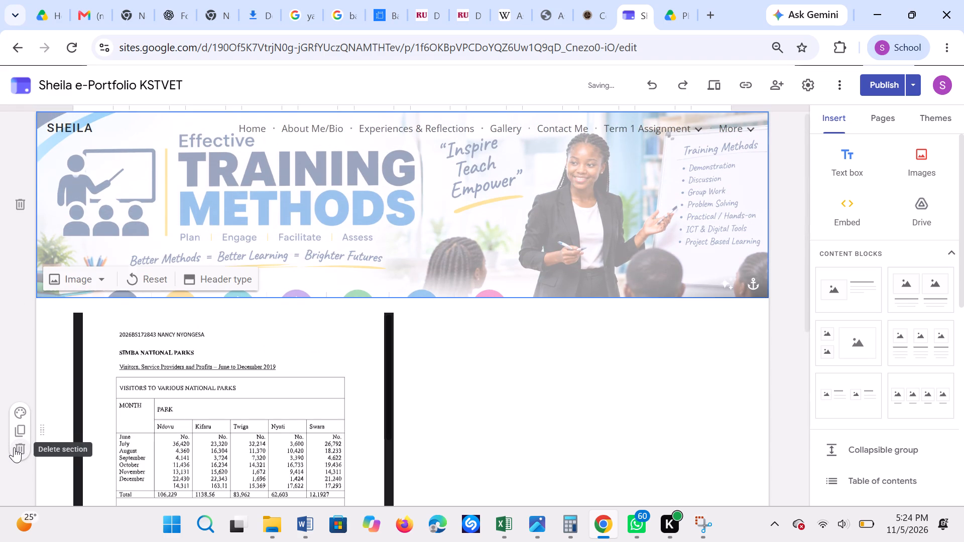
{"action": "left_click", "coordinate": [165, 359]}
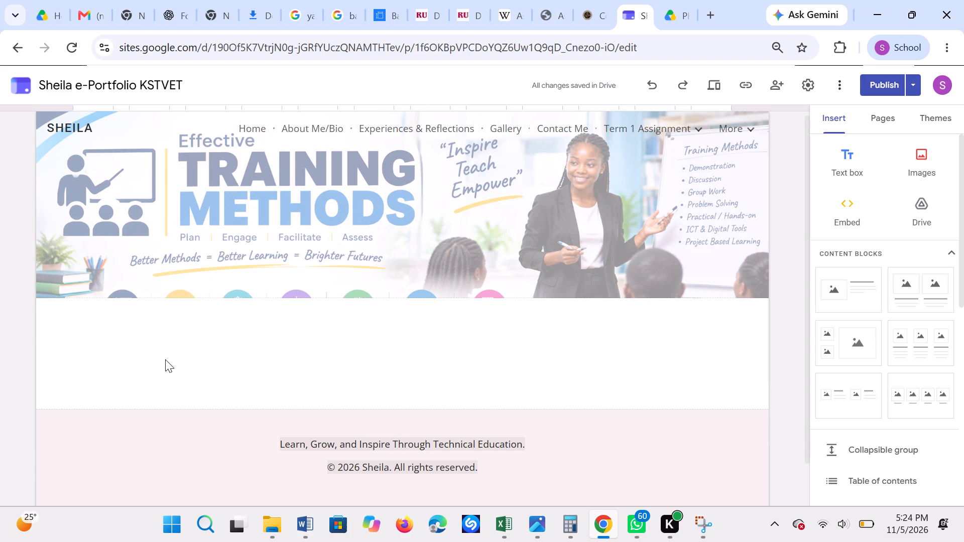
Open the fellow student's published KSTVET portfolio site in a new browser tab for reference.
{"action": "left_click", "coordinate": [666, 17]}
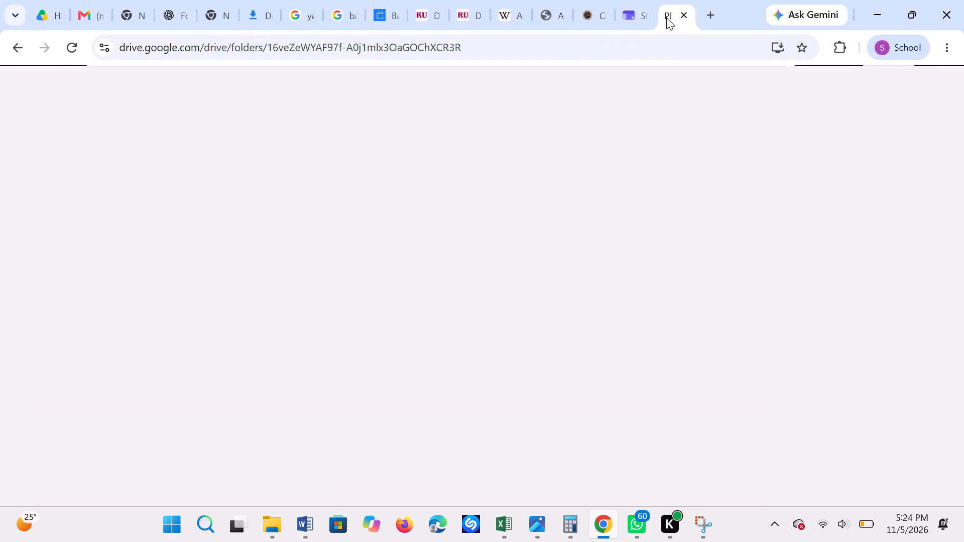
{"action": "left_click", "coordinate": [710, 9]}
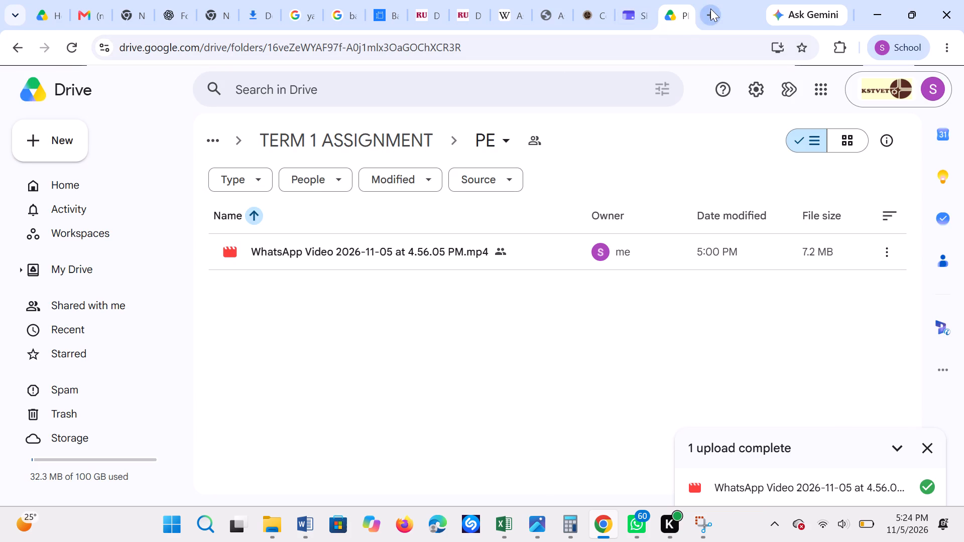
{"action": "left_click", "coordinate": [596, 53]}
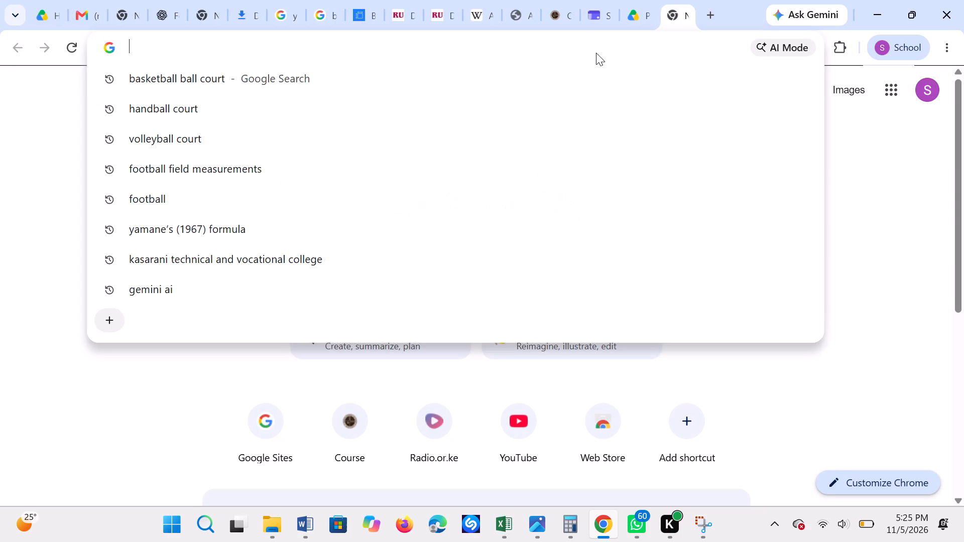
{"action": "key", "text": "s"}
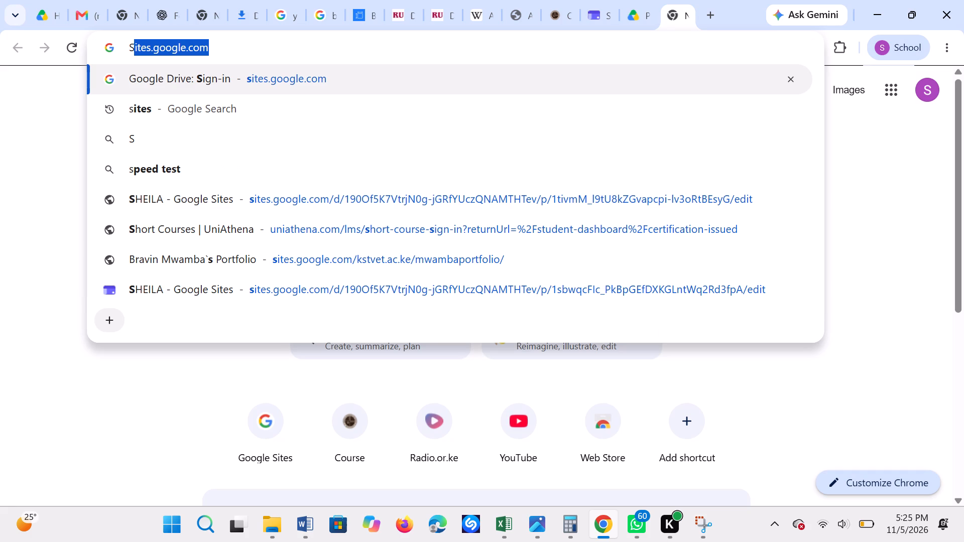
{"action": "left_click", "coordinate": [413, 260]}
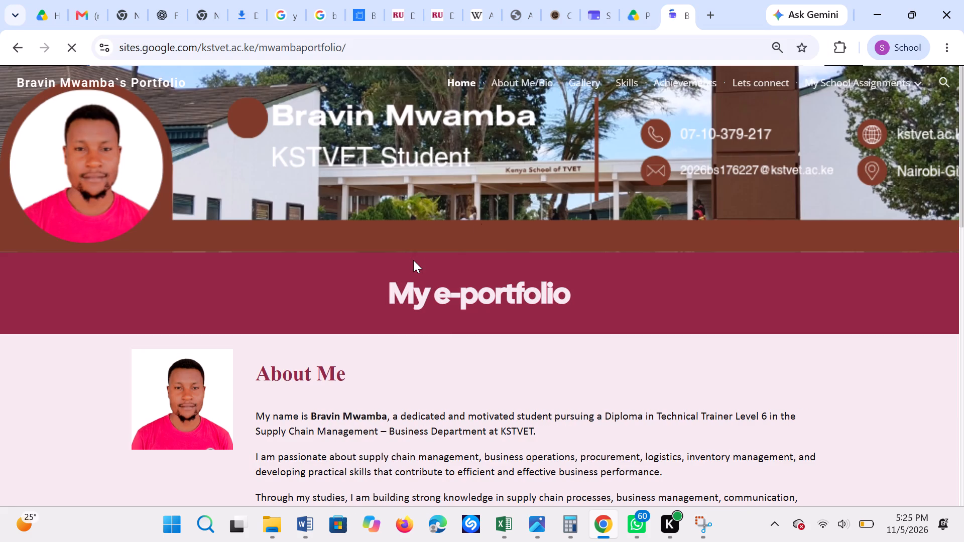
Examine the reference portfolio's Term 1 Assessment subpages, its home page assignment links and the campus photo carousel.
{"action": "left_click", "coordinate": [855, 73]}
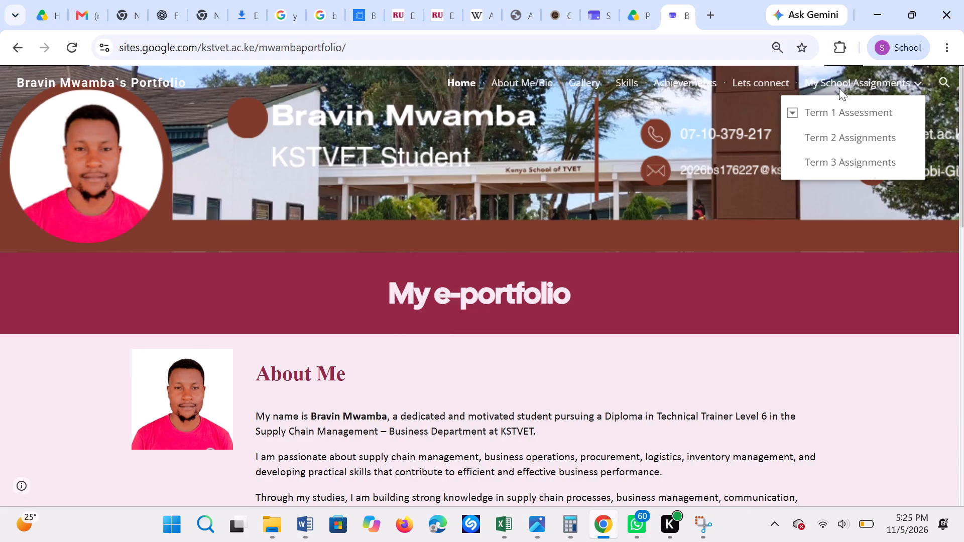
{"action": "left_click", "coordinate": [818, 104]}
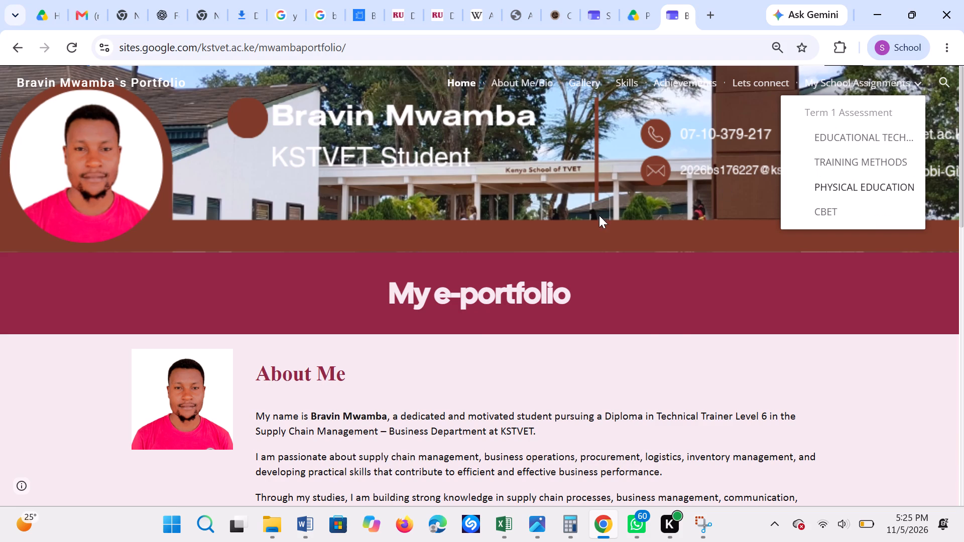
{"action": "scroll", "coordinate": [599, 215], "scroll_direction": "down", "scroll_amount": 5}
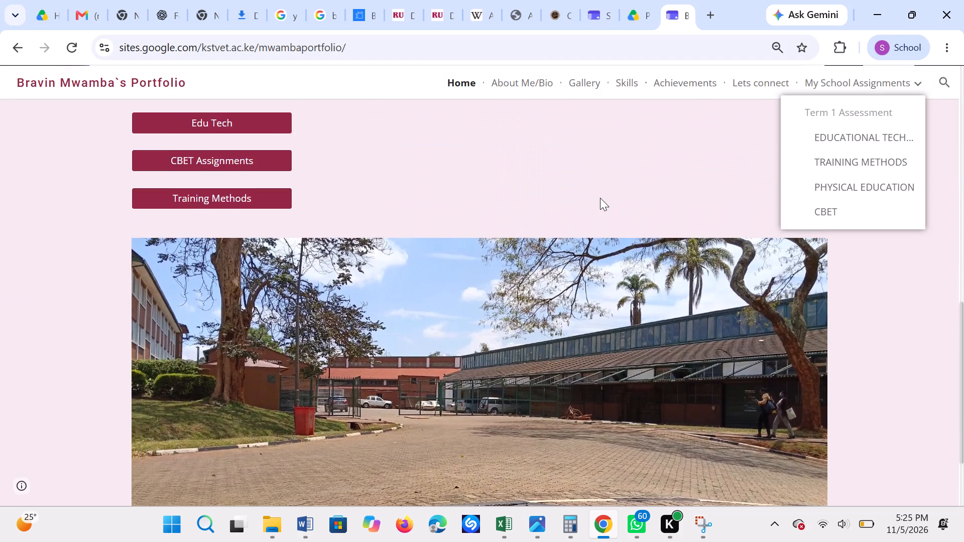
{"action": "scroll", "coordinate": [600, 198], "scroll_direction": "down", "scroll_amount": 1}
{"action": "left_click", "coordinate": [600, 198]}
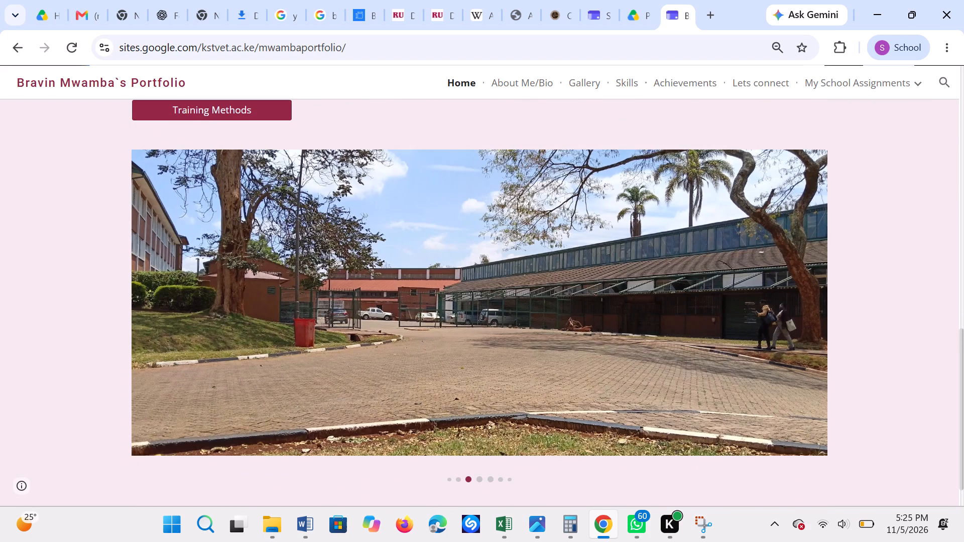
{"action": "left_click", "coordinate": [422, 306]}
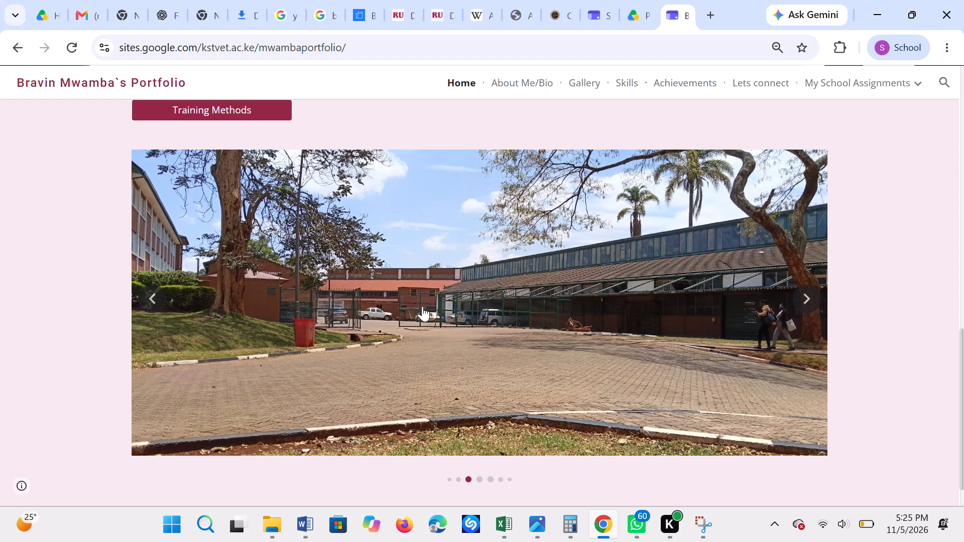
{"action": "left_click", "coordinate": [152, 300]}
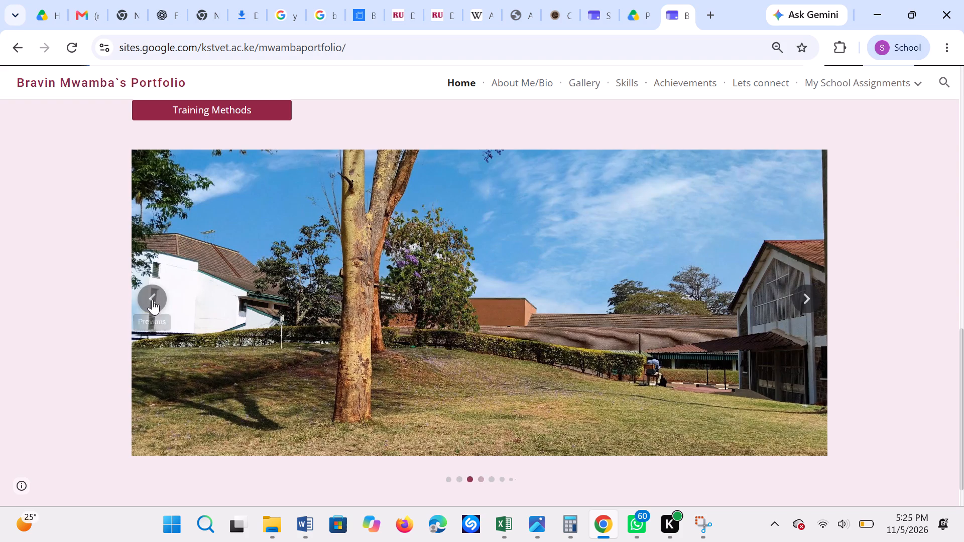
{"action": "left_click", "coordinate": [152, 300]}
{"action": "left_click", "coordinate": [152, 300]}
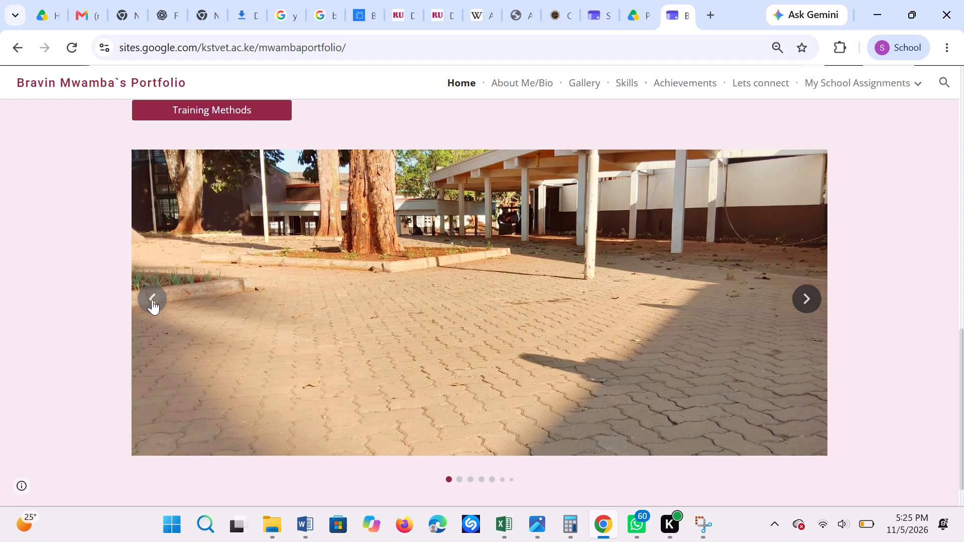
{"action": "scroll", "coordinate": [152, 300], "scroll_direction": "up", "scroll_amount": 1}
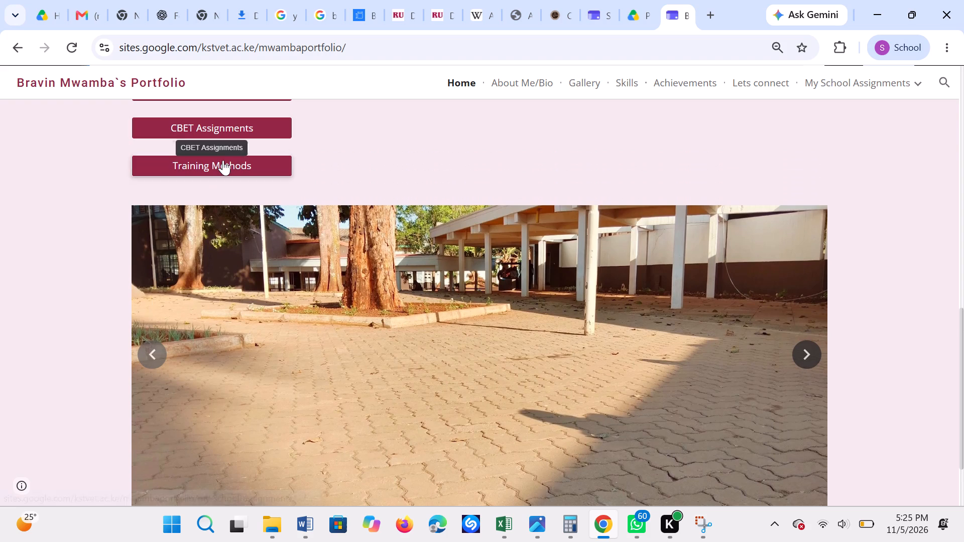
Open the reference portfolio's Training Methods page and examine how its micro teaching video, plans, occupational standards and curriculum are laid out.
{"action": "left_click", "coordinate": [221, 162]}
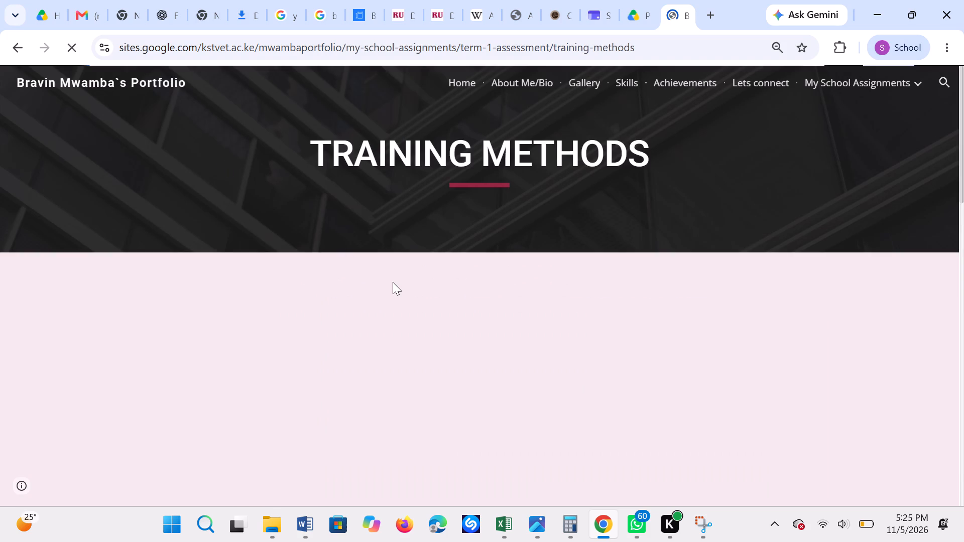
{"action": "scroll", "coordinate": [393, 282], "scroll_direction": "down", "scroll_amount": 2}
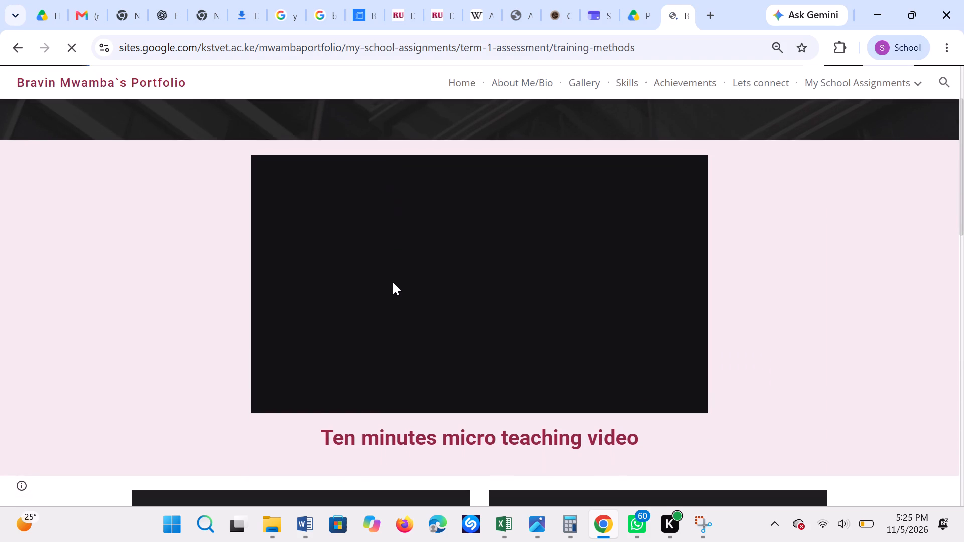
{"action": "scroll", "coordinate": [393, 282], "scroll_direction": "down", "scroll_amount": 3}
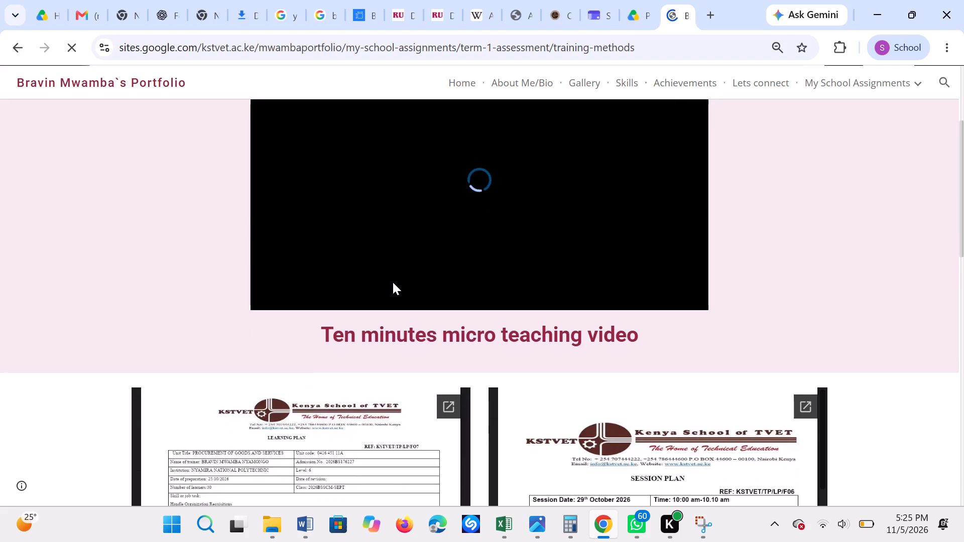
{"action": "scroll", "coordinate": [393, 282], "scroll_direction": "down", "scroll_amount": 2}
{"action": "scroll", "coordinate": [393, 282], "scroll_direction": "up", "scroll_amount": 1}
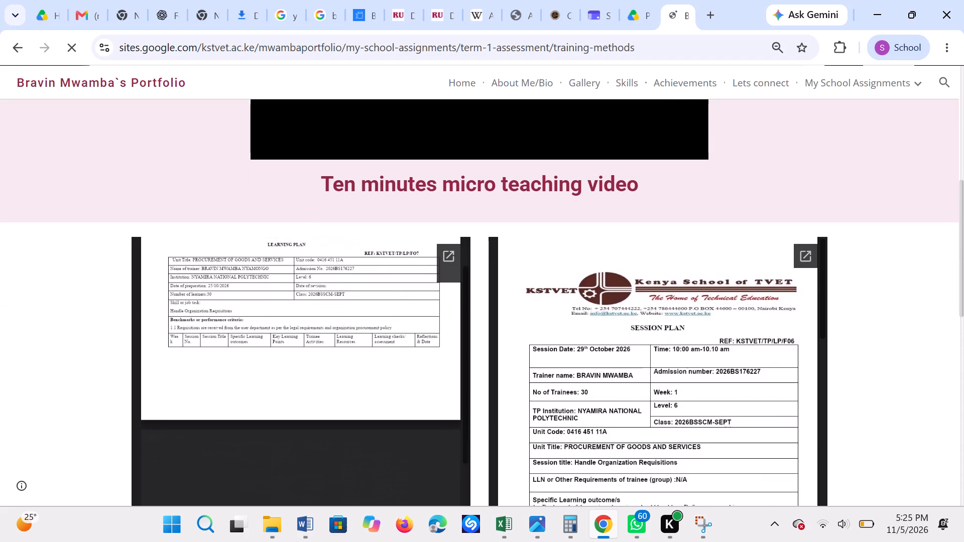
{"action": "scroll", "coordinate": [393, 282], "scroll_direction": "up", "scroll_amount": 1}
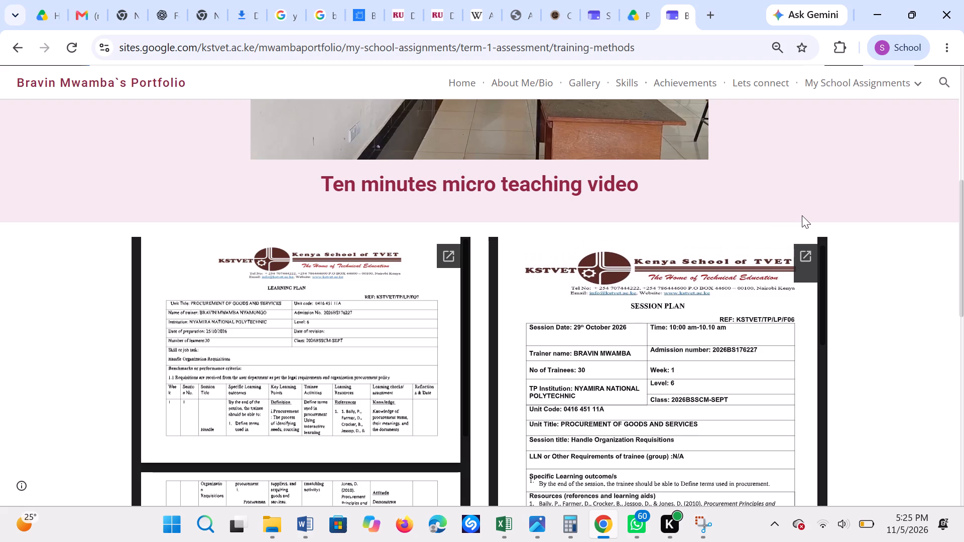
{"action": "scroll", "coordinate": [802, 215], "scroll_direction": "down", "scroll_amount": 1}
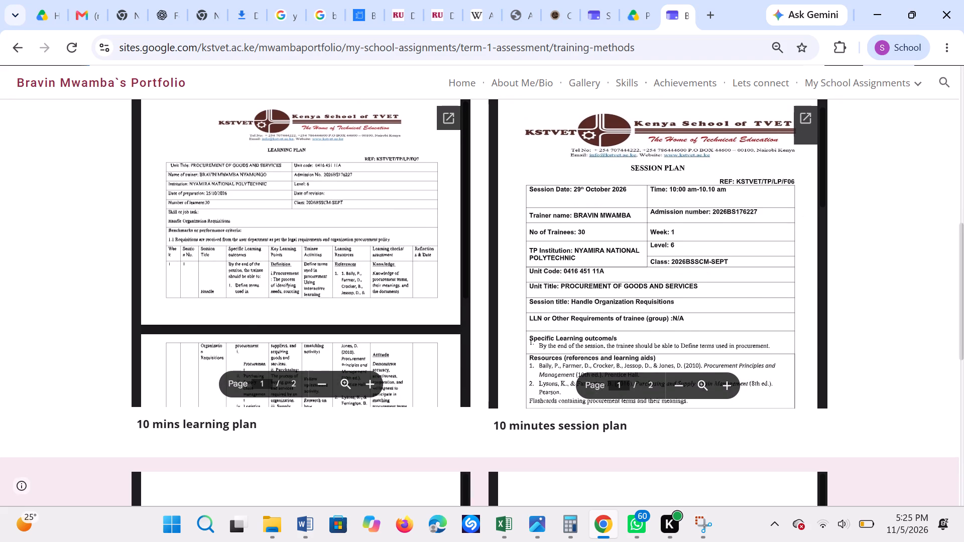
{"action": "scroll", "coordinate": [802, 215], "scroll_direction": "down", "scroll_amount": 3}
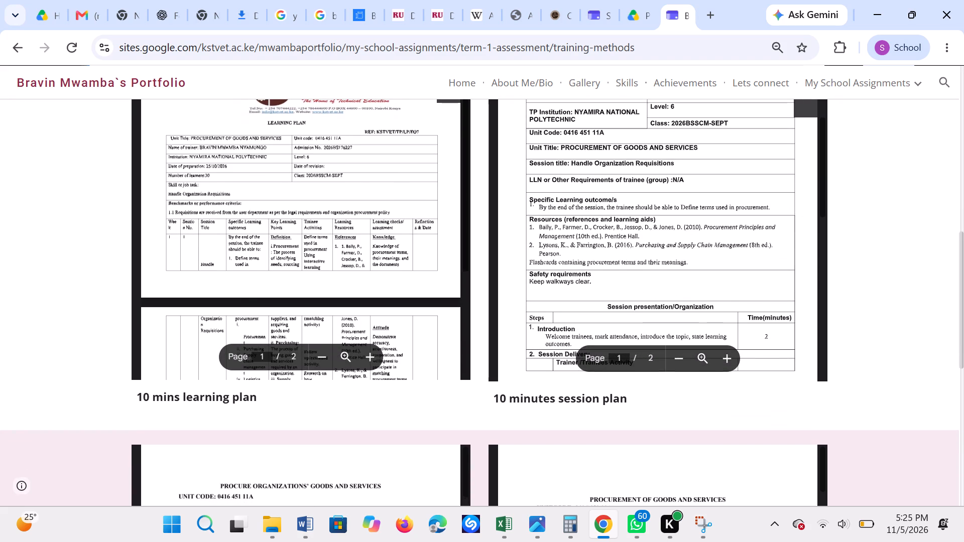
{"action": "scroll", "coordinate": [919, 291], "scroll_direction": "down", "scroll_amount": 4}
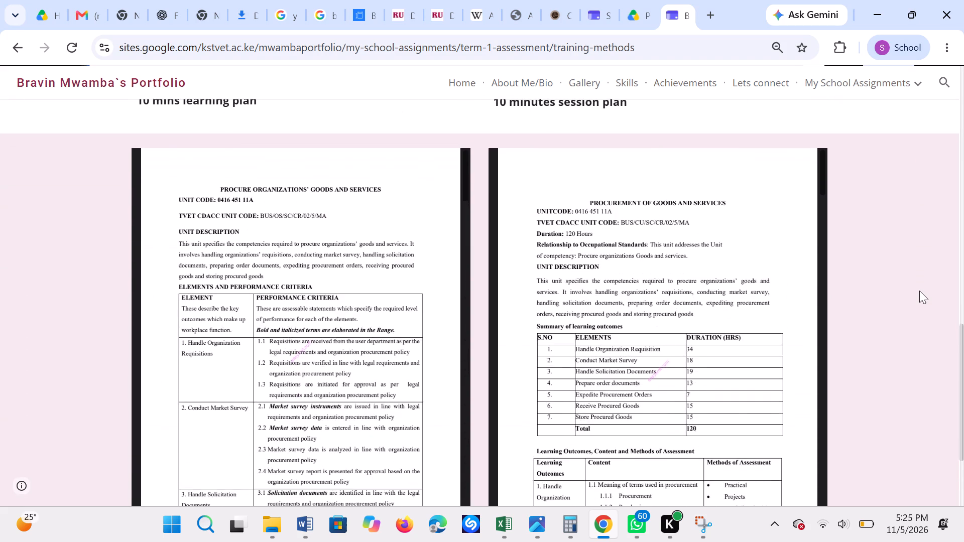
{"action": "scroll", "coordinate": [919, 291], "scroll_direction": "down", "scroll_amount": 3}
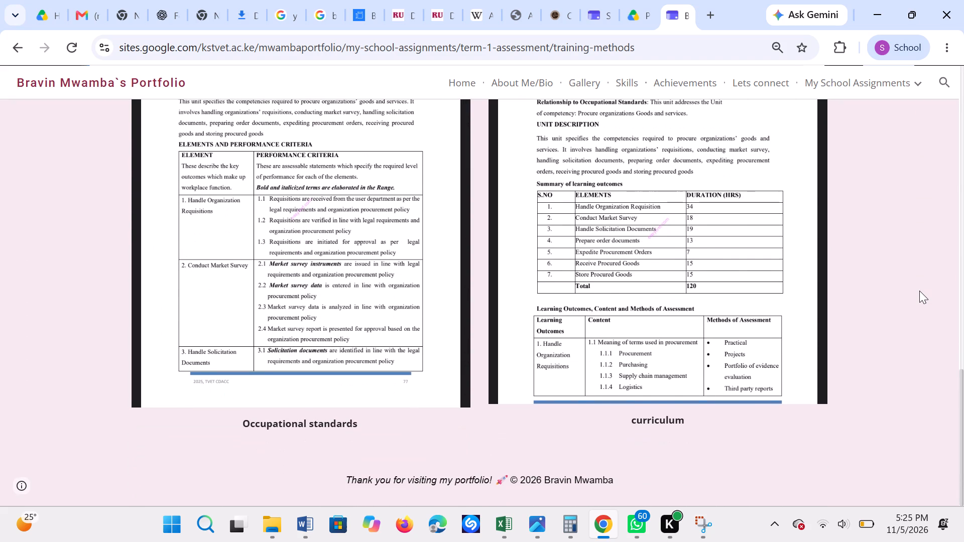
{"action": "scroll", "coordinate": [919, 291], "scroll_direction": "down", "scroll_amount": 1}
{"action": "scroll", "coordinate": [919, 291], "scroll_direction": "up", "scroll_amount": 3}
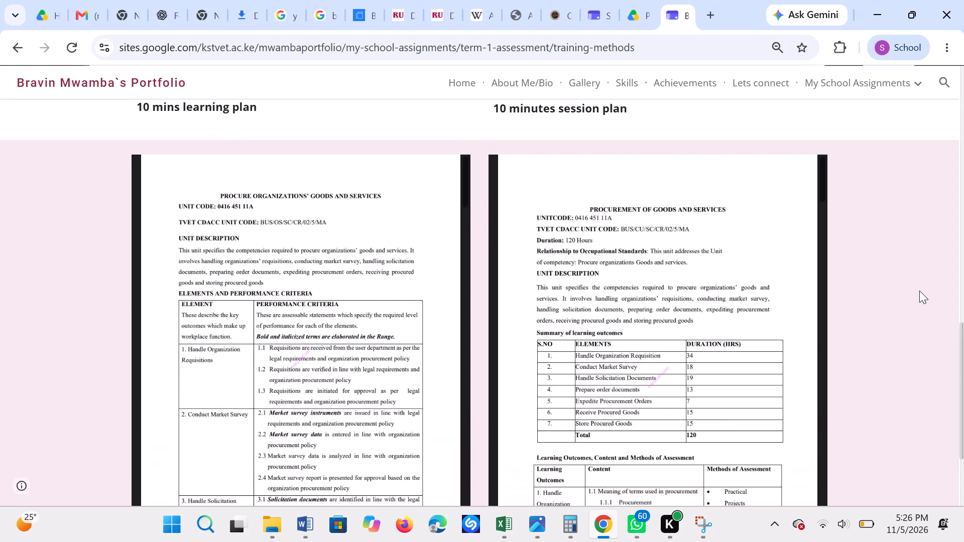
Re-examine the reference portfolio's Training Methods page, from the micro teaching video to the occupational standards and curriculum.
{"action": "scroll", "coordinate": [919, 291], "scroll_direction": "up", "scroll_amount": 3}
{"action": "scroll", "coordinate": [919, 291], "scroll_direction": "down", "scroll_amount": 3}
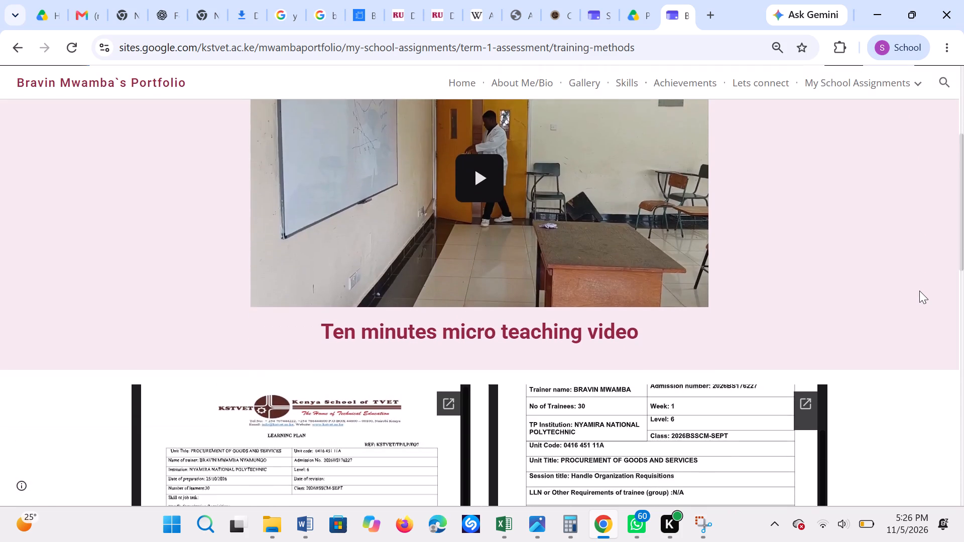
{"action": "scroll", "coordinate": [919, 291], "scroll_direction": "down", "scroll_amount": 3}
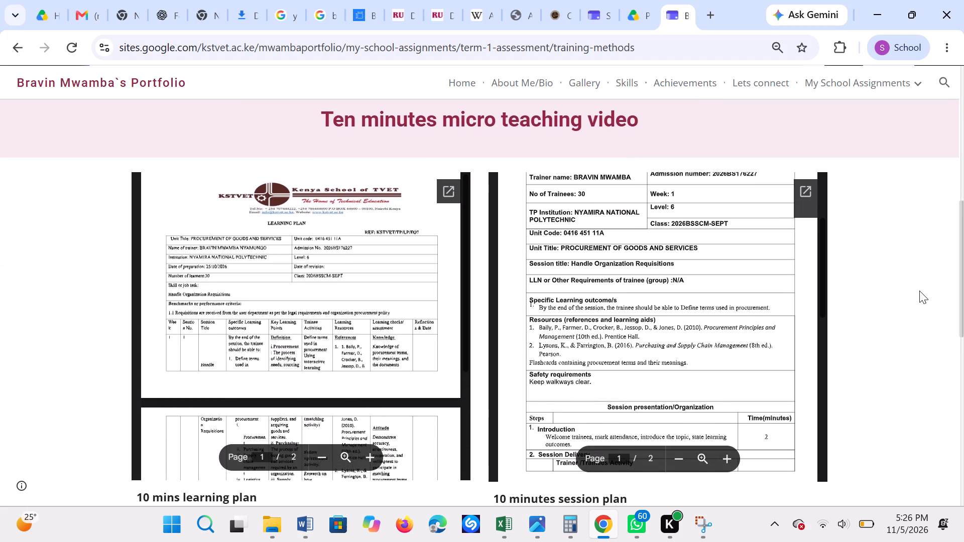
{"action": "scroll", "coordinate": [919, 291], "scroll_direction": "down", "scroll_amount": 5}
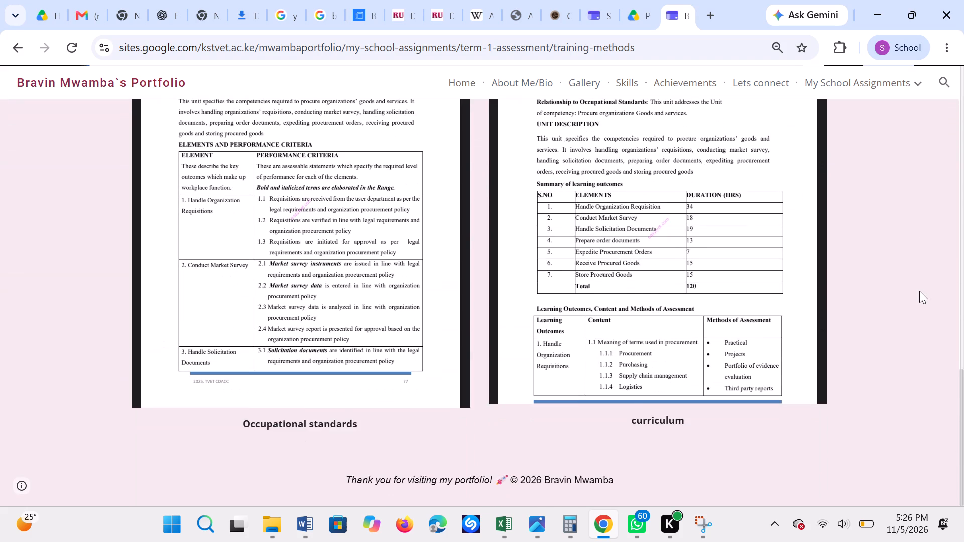
{"action": "scroll", "coordinate": [919, 291], "scroll_direction": "up", "scroll_amount": 4}
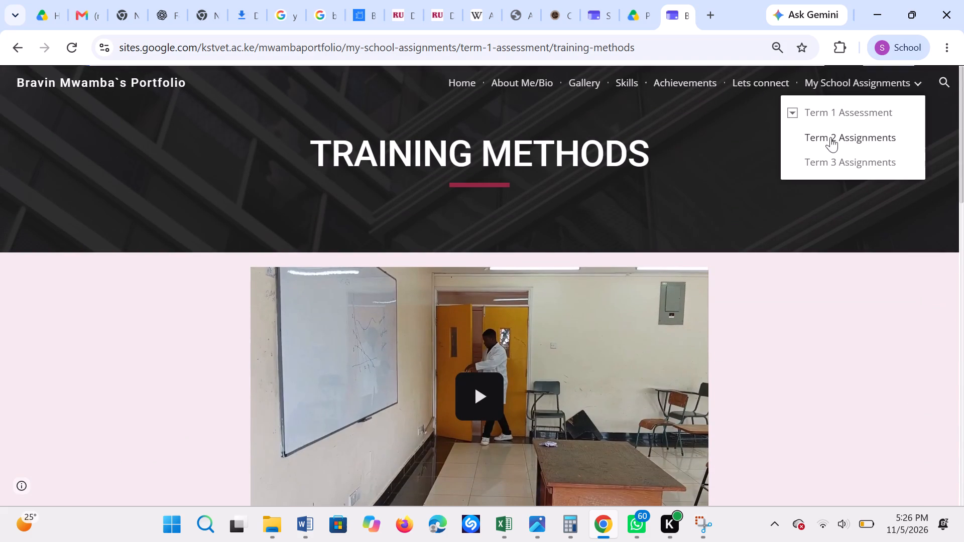
Open the reference portfolio's Educational Technologies page from its home page, examine the MOOC certificate and 5 minute video layout, and return home.
{"action": "left_click", "coordinate": [468, 87]}
{"action": "scroll", "coordinate": [553, 333], "scroll_direction": "down", "scroll_amount": 4}
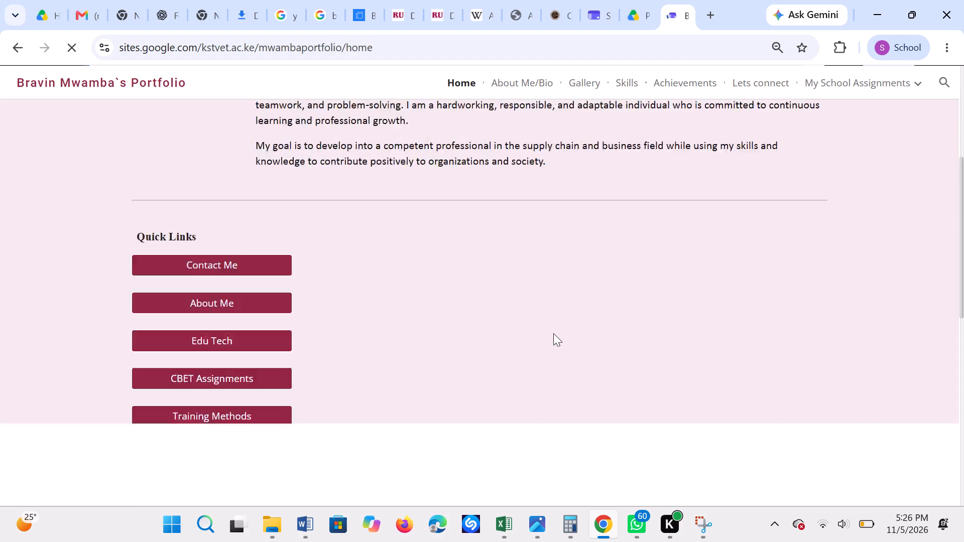
{"action": "scroll", "coordinate": [553, 333], "scroll_direction": "up", "scroll_amount": 2}
{"action": "left_click", "coordinate": [229, 263]}
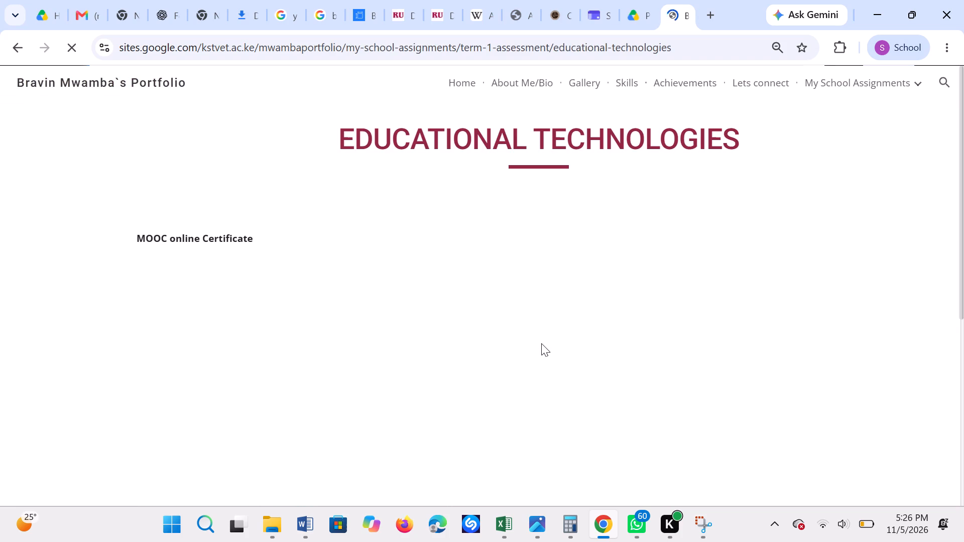
{"action": "scroll", "coordinate": [541, 343], "scroll_direction": "down", "scroll_amount": 3}
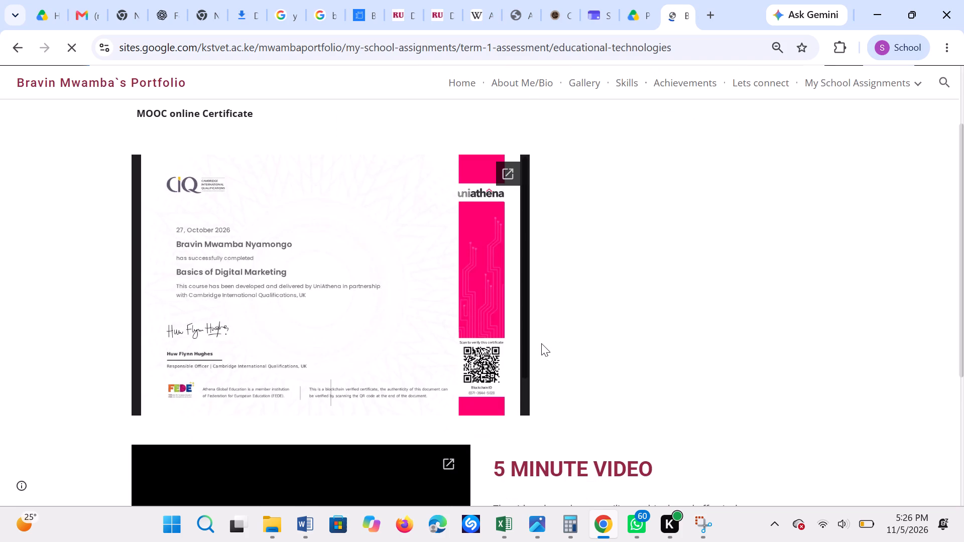
{"action": "scroll", "coordinate": [541, 343], "scroll_direction": "down", "scroll_amount": 3}
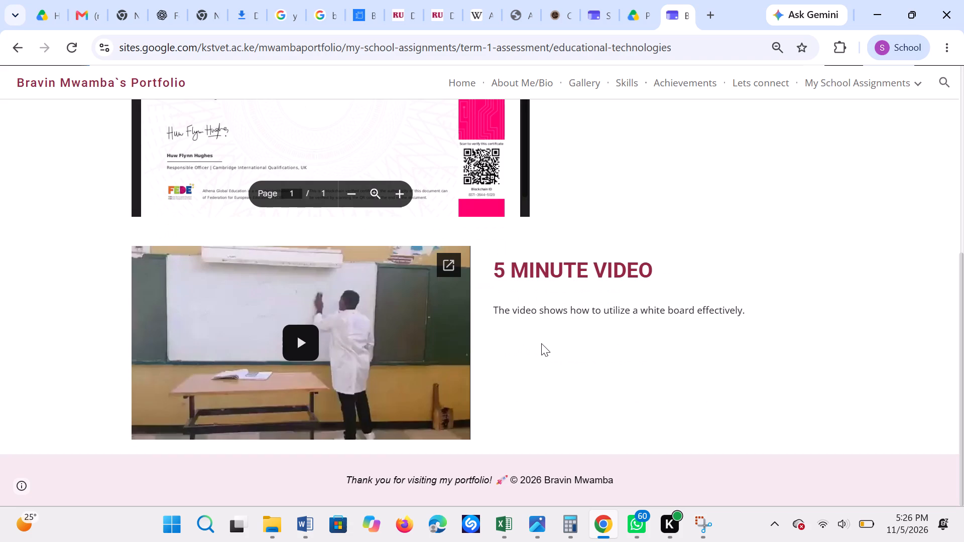
{"action": "scroll", "coordinate": [541, 343], "scroll_direction": "up", "scroll_amount": 1}
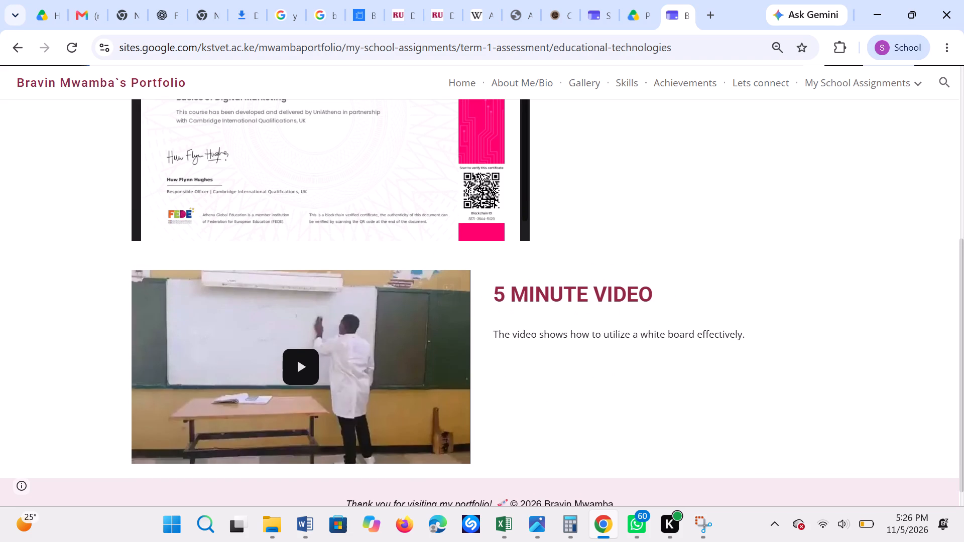
{"action": "scroll", "coordinate": [660, 331], "scroll_direction": "up", "scroll_amount": 3}
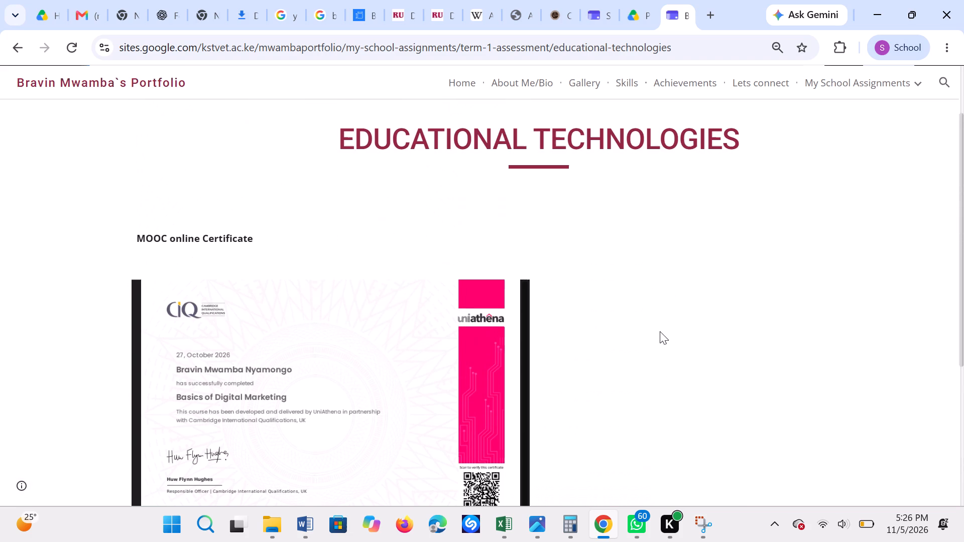
{"action": "scroll", "coordinate": [660, 331], "scroll_direction": "up", "scroll_amount": 1}
{"action": "scroll", "coordinate": [658, 313], "scroll_direction": "down", "scroll_amount": 1}
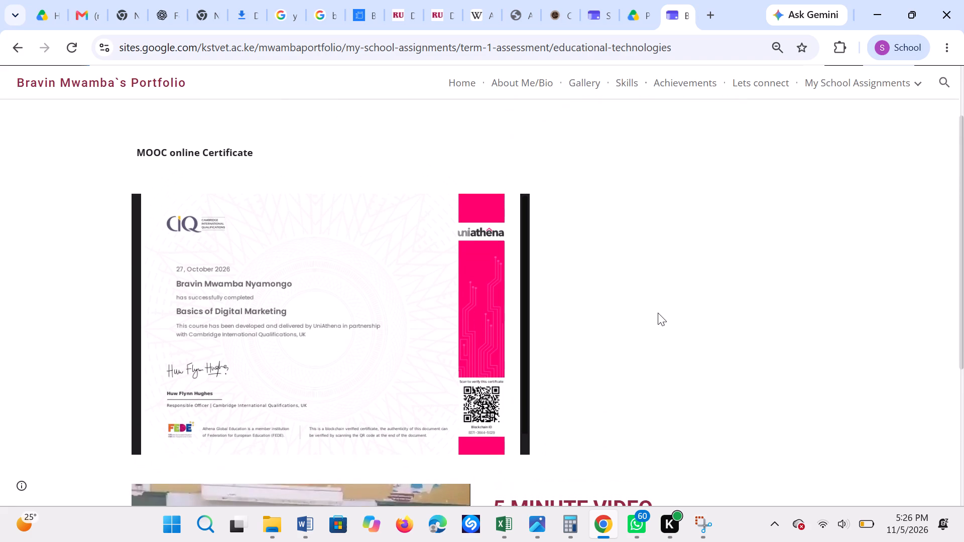
{"action": "scroll", "coordinate": [645, 284], "scroll_direction": "up", "scroll_amount": 2}
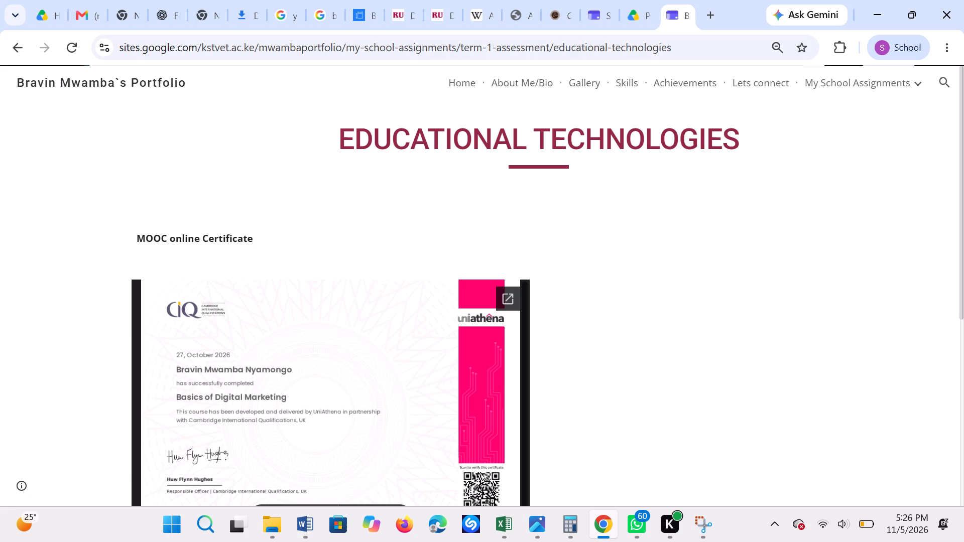
{"action": "left_click", "coordinate": [457, 89]}
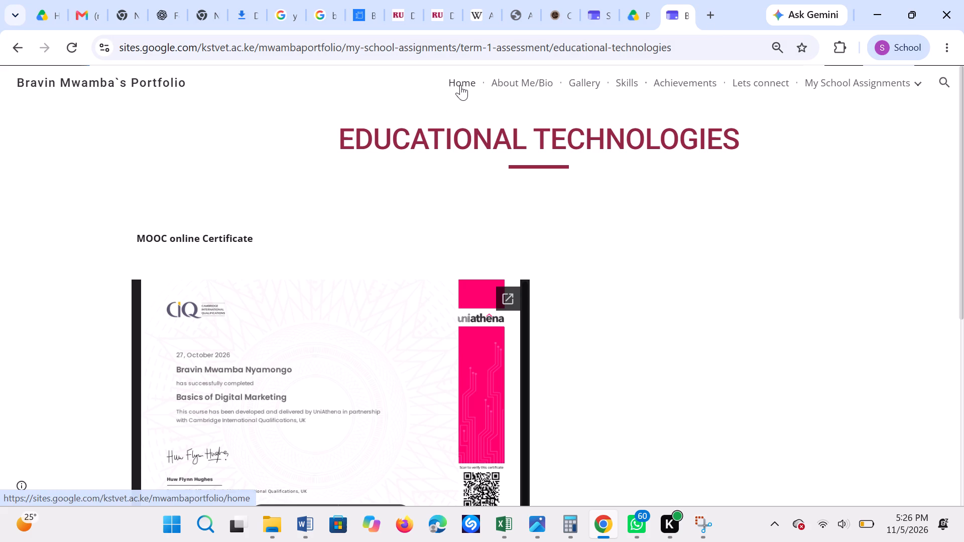
{"action": "left_click", "coordinate": [460, 85]}
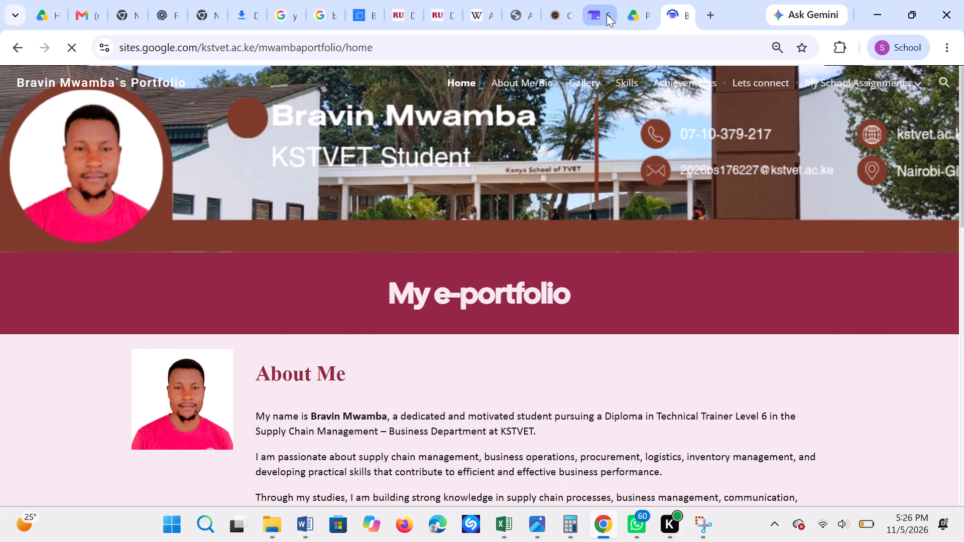
Switch to Google Drive and open the TRAINING METHODS folder inside TERM 1 ASSIGNMENT.
{"action": "left_click", "coordinate": [607, 14]}
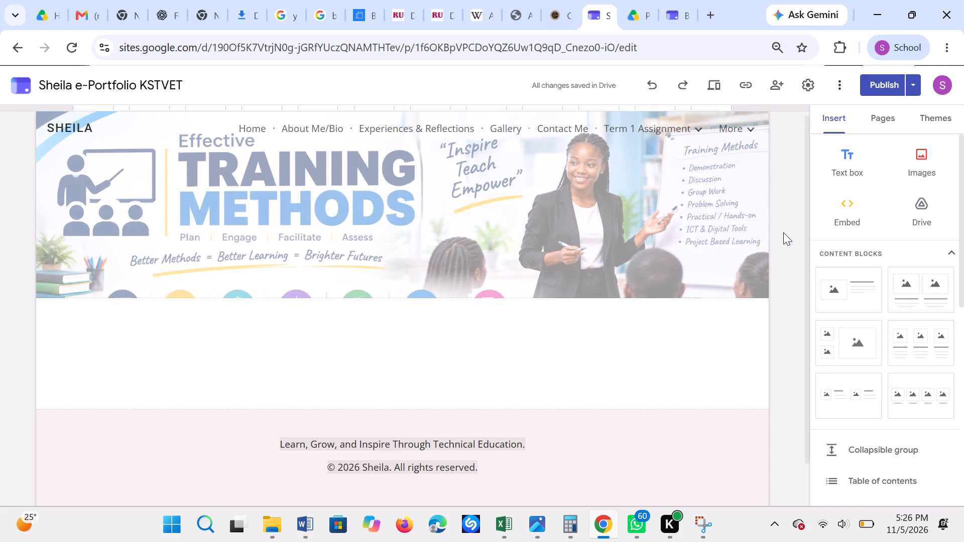
{"action": "left_click", "coordinate": [637, 14]}
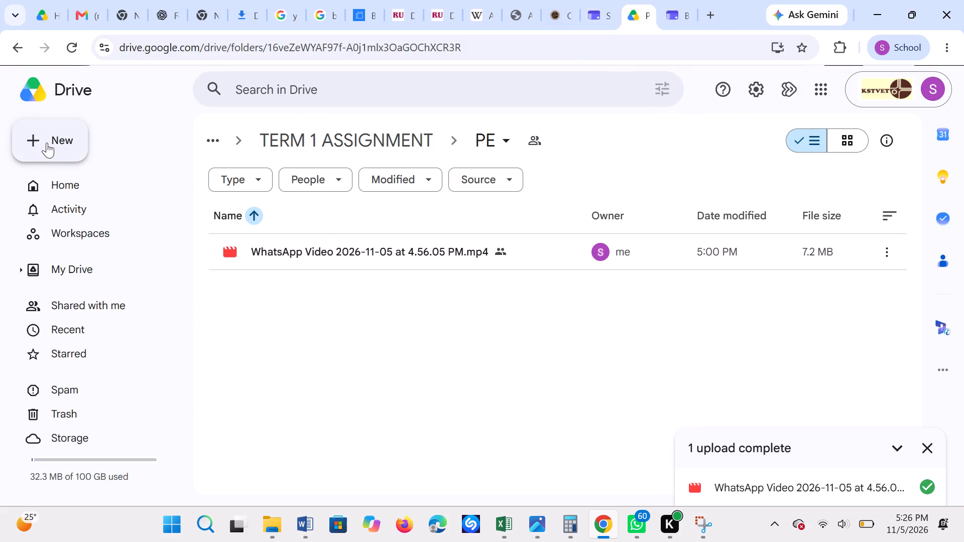
{"action": "left_click", "coordinate": [47, 143]}
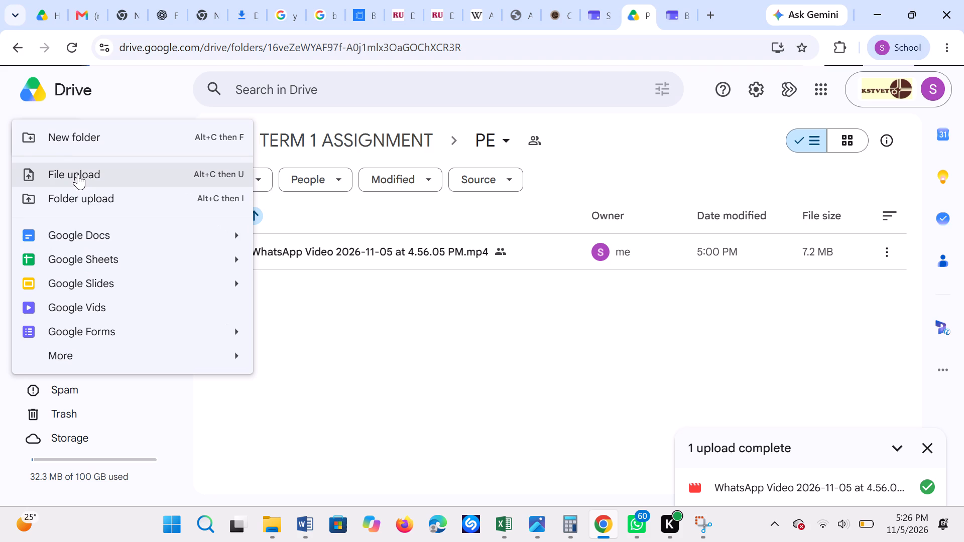
{"action": "left_click_drag", "start_coordinate": [438, 362], "coordinate": [430, 113]}
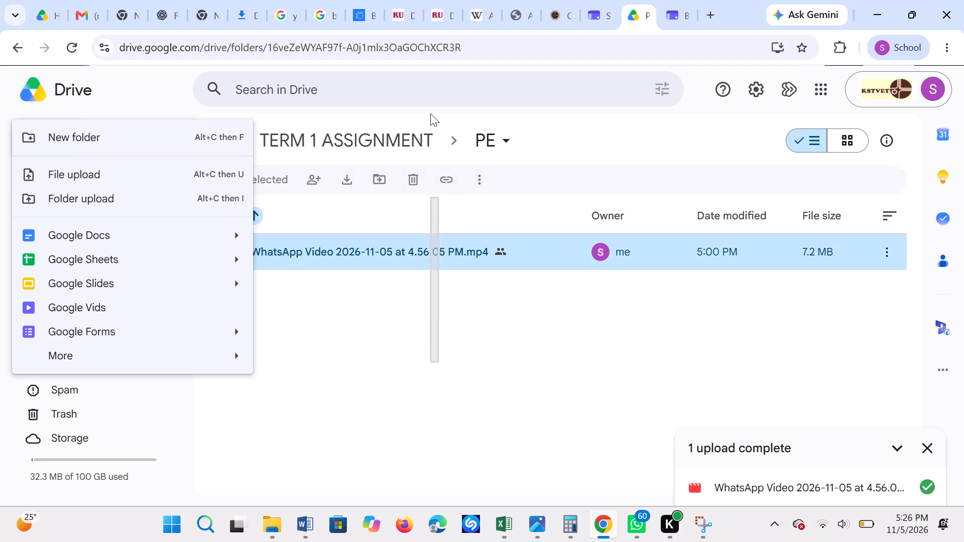
{"action": "left_click_drag", "start_coordinate": [430, 113], "coordinate": [420, 143]}
{"action": "left_click", "coordinate": [420, 143]}
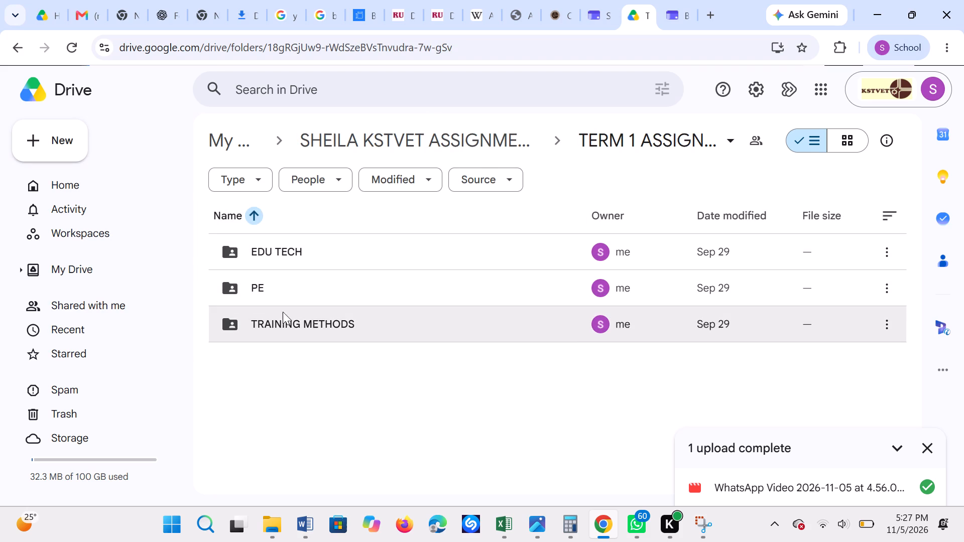
{"action": "double_click", "coordinate": [290, 323]}
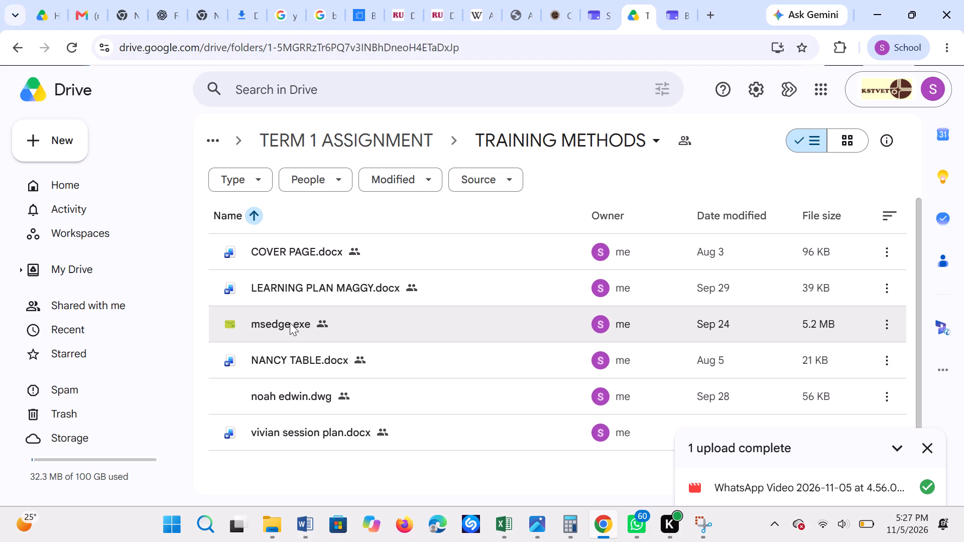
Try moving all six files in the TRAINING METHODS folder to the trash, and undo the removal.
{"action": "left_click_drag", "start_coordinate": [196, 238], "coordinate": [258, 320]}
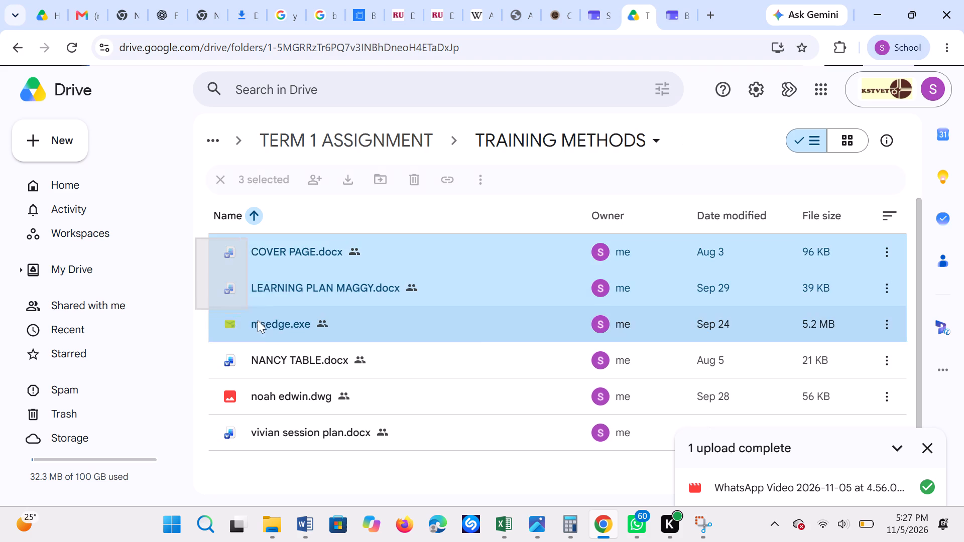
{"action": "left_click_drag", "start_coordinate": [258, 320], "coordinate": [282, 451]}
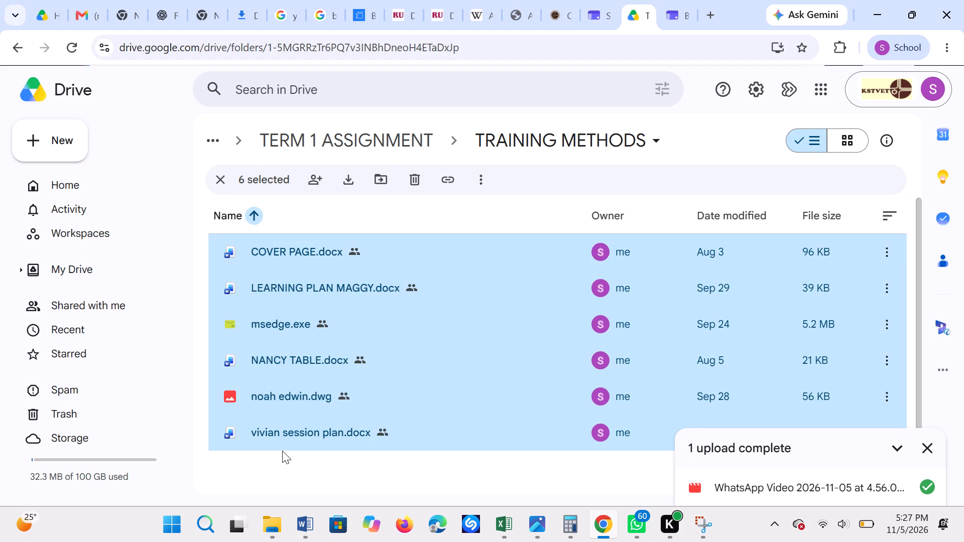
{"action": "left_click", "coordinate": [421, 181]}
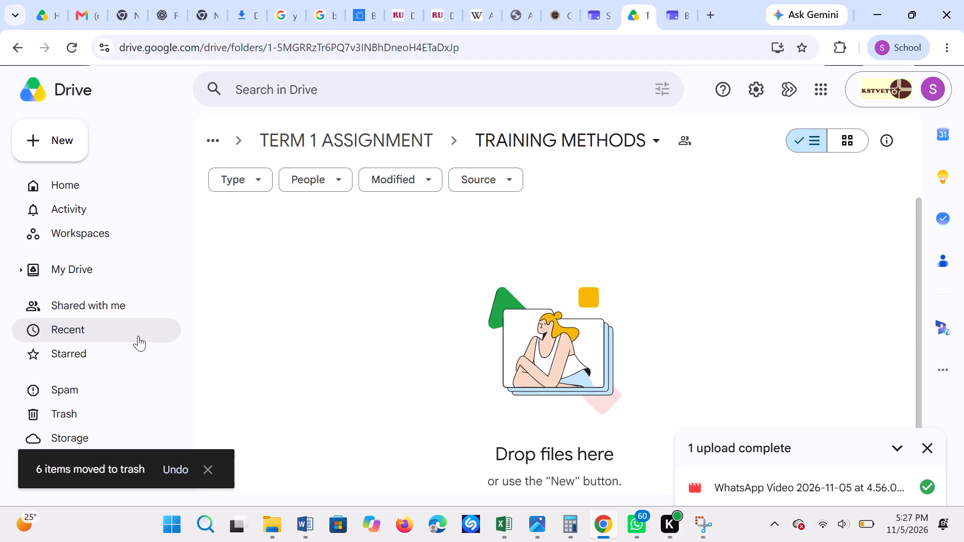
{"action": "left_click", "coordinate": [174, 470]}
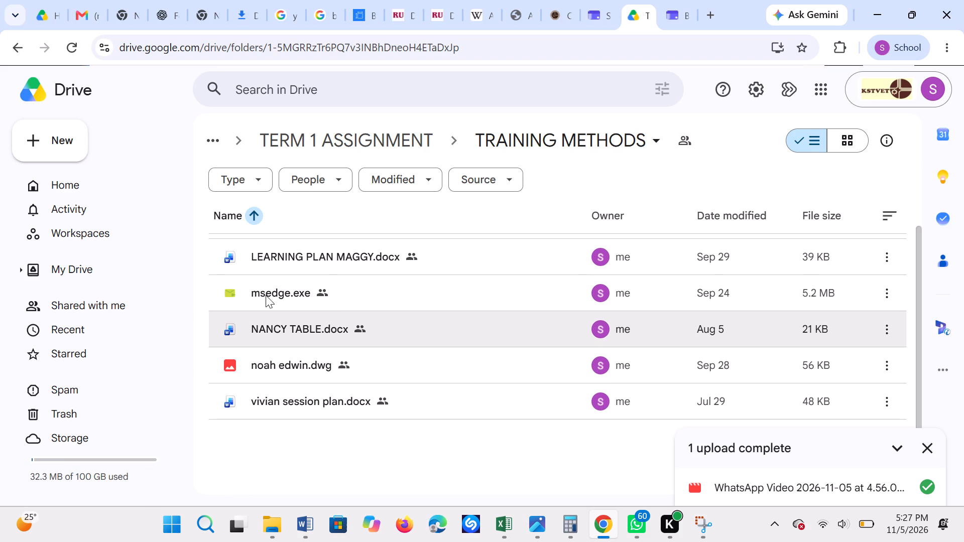
Copy all six files in the TRAINING METHODS folder, from COVER PAGE.docx to vivian session plan.docx, to the clipboard.
{"action": "scroll", "coordinate": [216, 250], "scroll_direction": "up", "scroll_amount": 1}
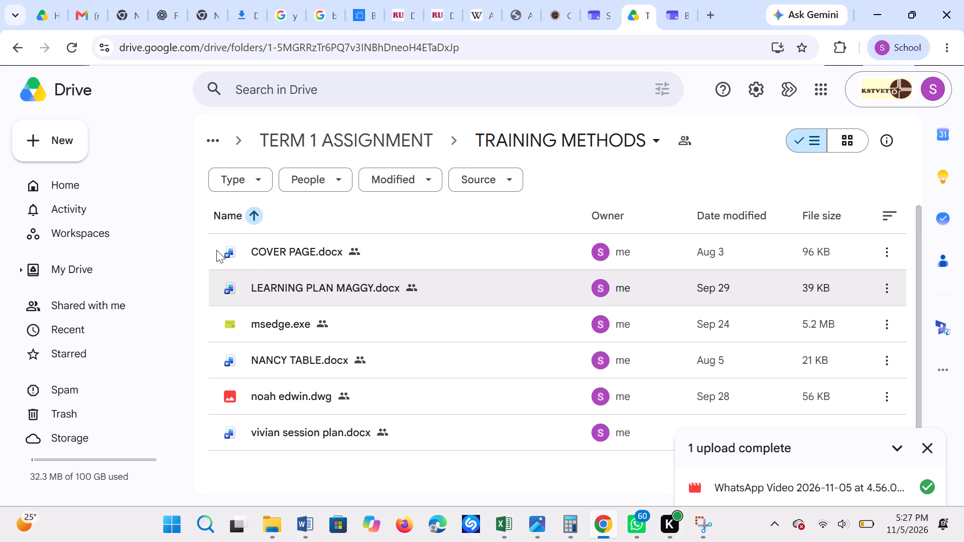
{"action": "scroll", "coordinate": [216, 250], "scroll_direction": "up", "scroll_amount": 1}
{"action": "left_click_drag", "start_coordinate": [202, 241], "coordinate": [321, 408]}
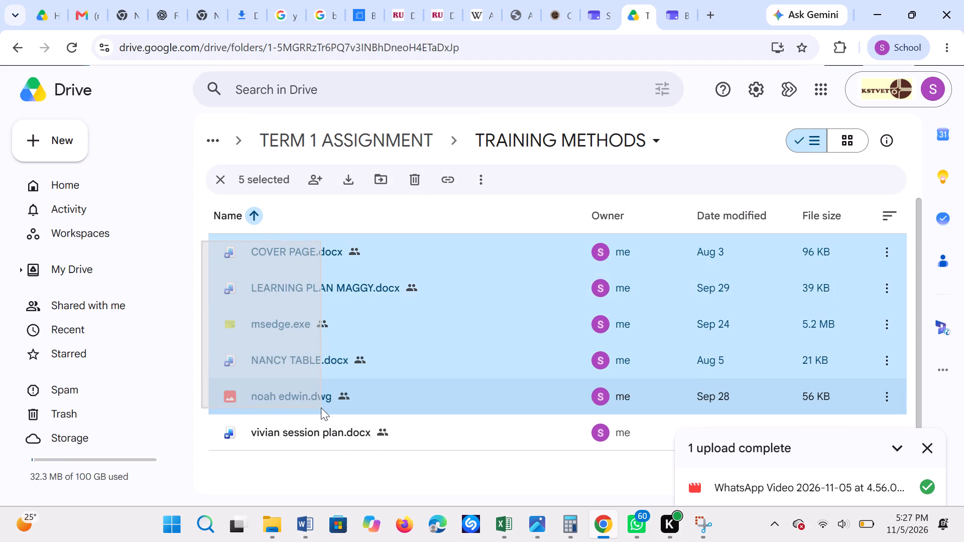
{"action": "left_click_drag", "start_coordinate": [321, 408], "coordinate": [317, 442]}
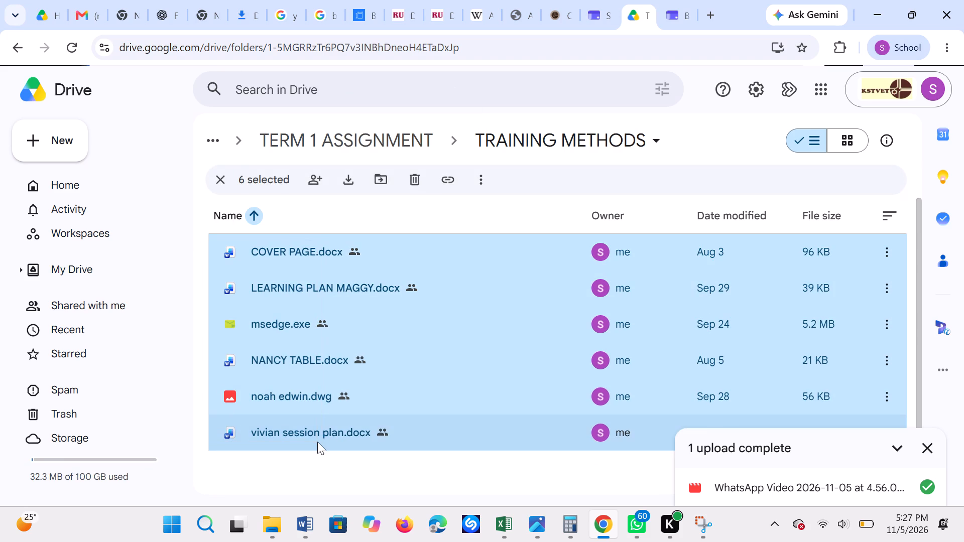
{"action": "key", "text": "ctrl+c"}
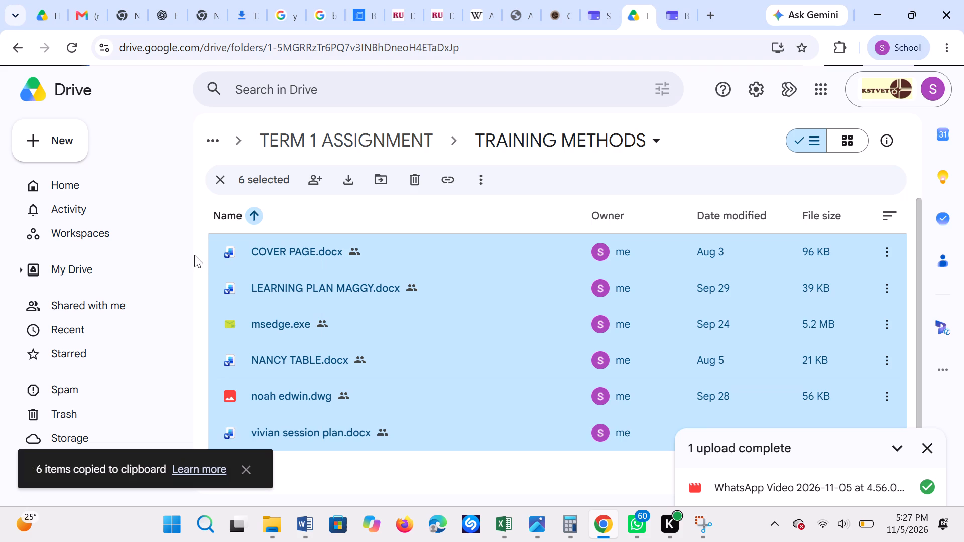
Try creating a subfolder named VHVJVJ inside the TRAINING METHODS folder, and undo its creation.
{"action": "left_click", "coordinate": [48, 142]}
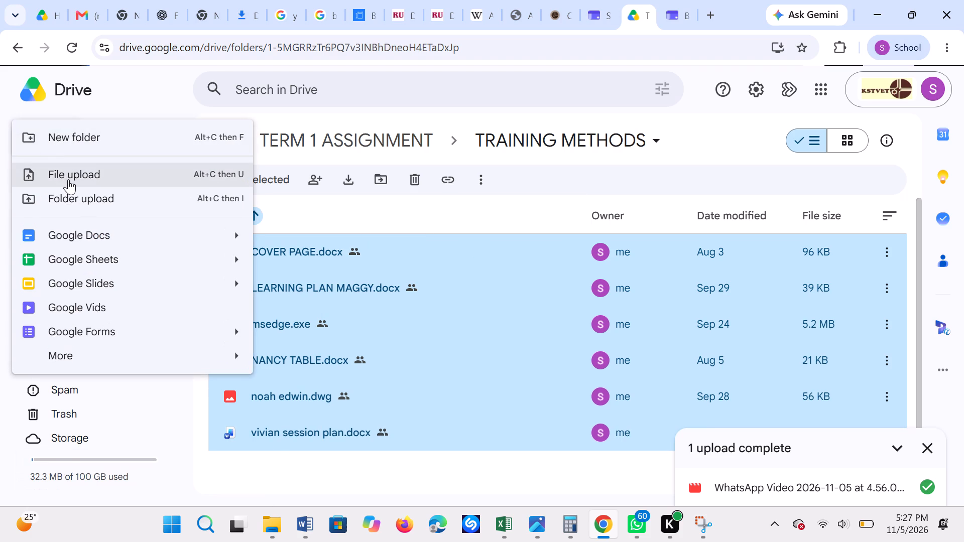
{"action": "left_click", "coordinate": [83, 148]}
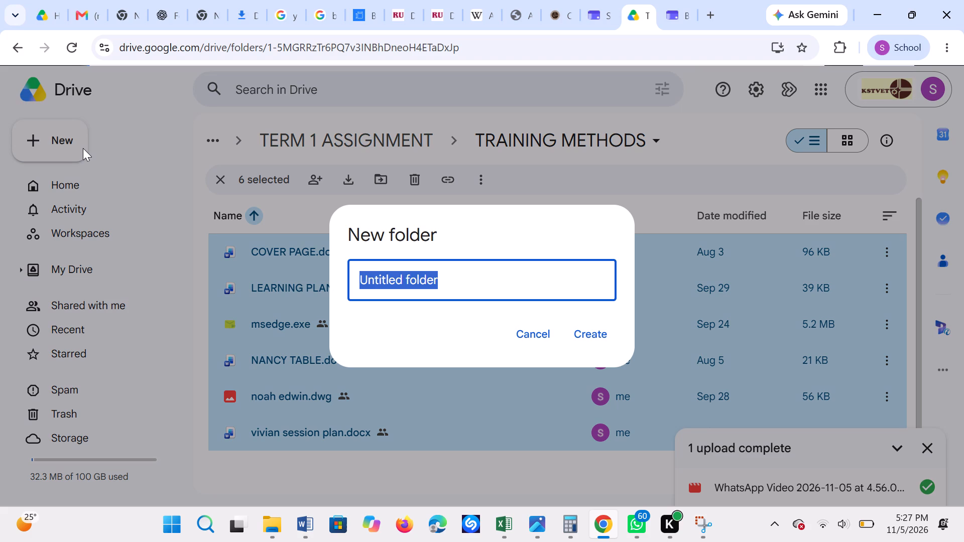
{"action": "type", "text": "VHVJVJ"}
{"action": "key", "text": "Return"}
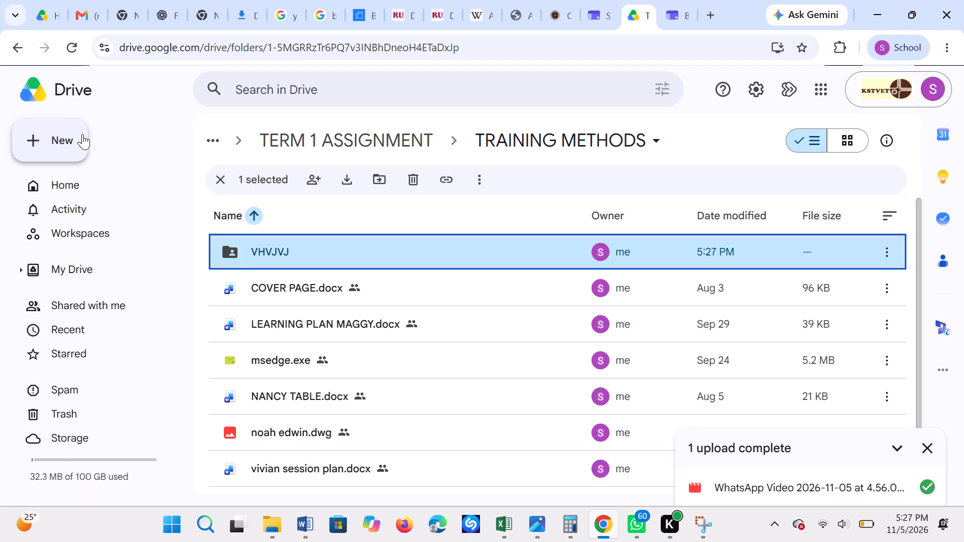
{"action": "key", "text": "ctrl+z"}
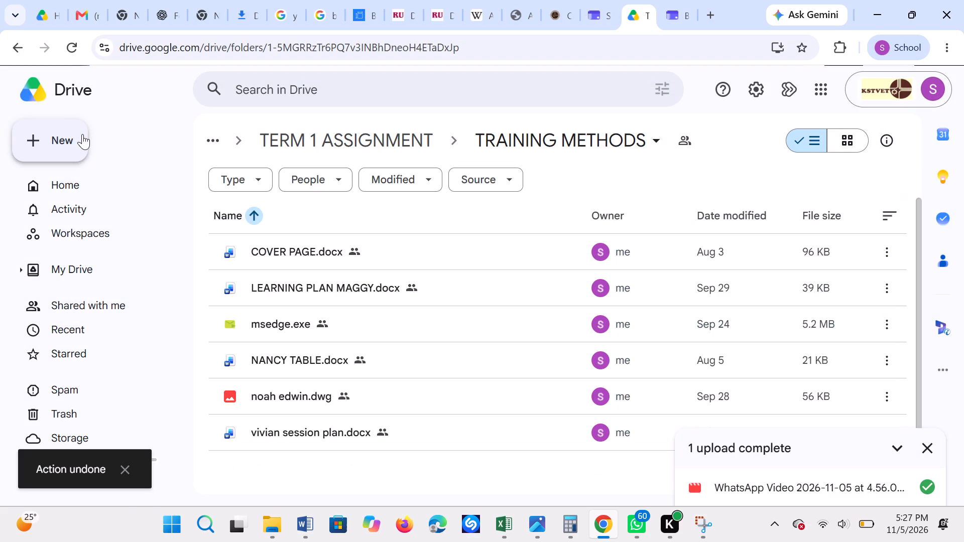
Create a new folder named OTHERS in My Drive, outside the TRAINING METHODS folder.
{"action": "left_click", "coordinate": [61, 182]}
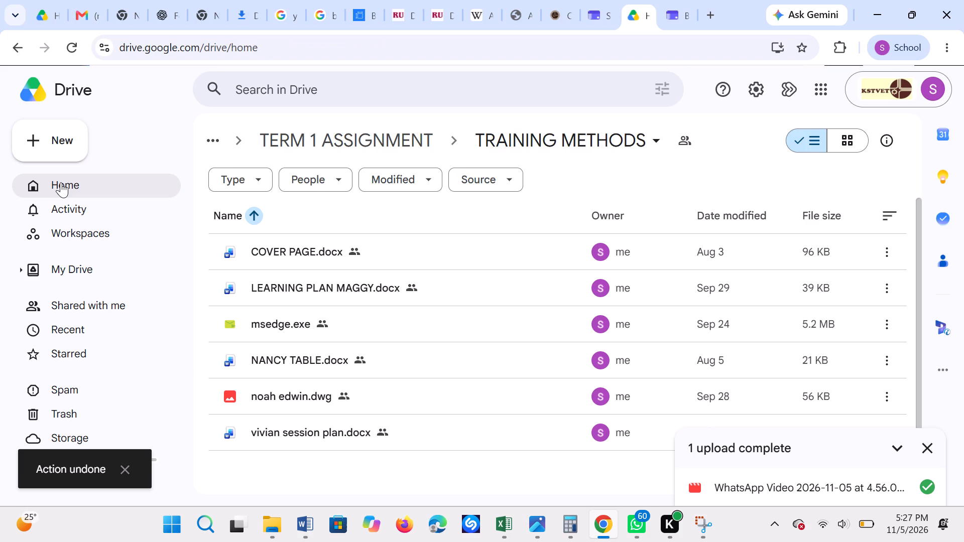
{"action": "left_click", "coordinate": [31, 130]}
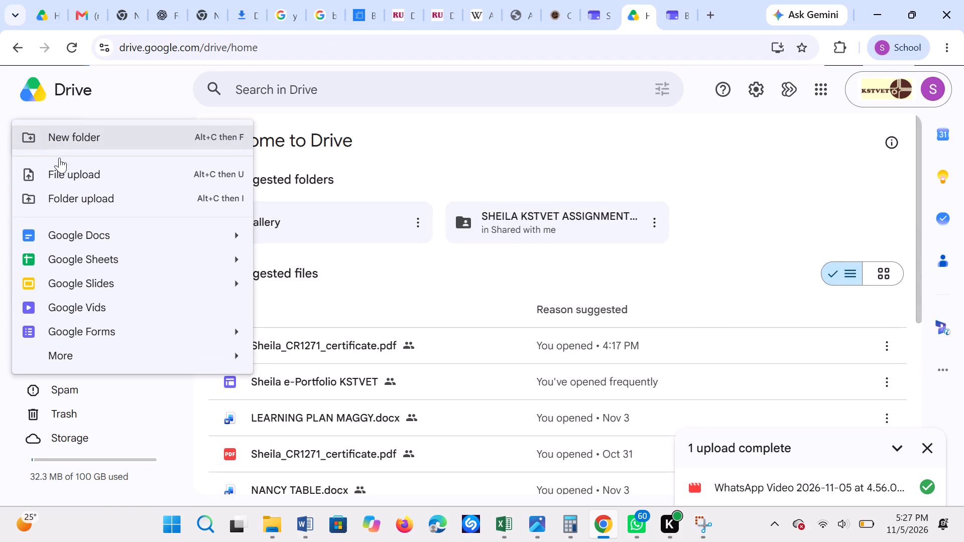
{"action": "left_click", "coordinate": [82, 141]}
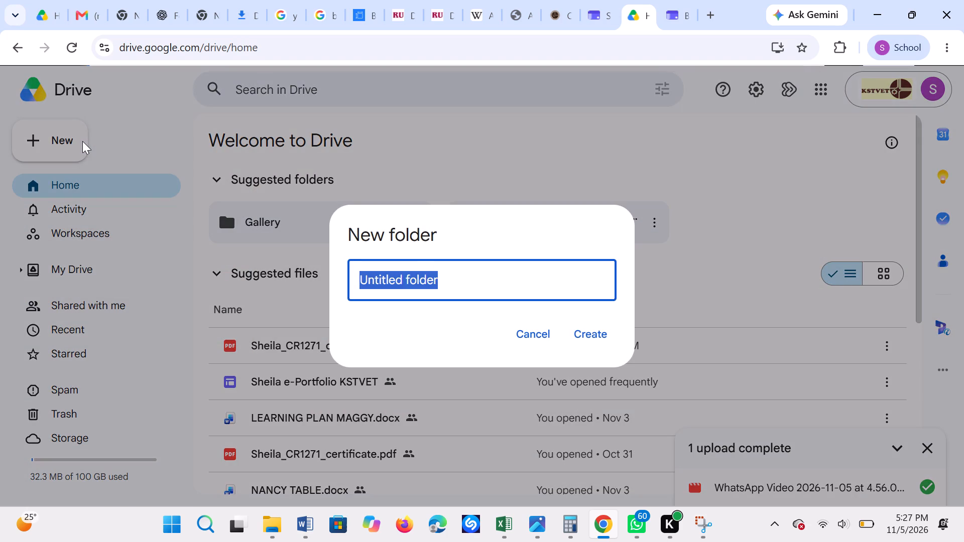
{"action": "type", "text": "OTHERS"}
{"action": "key", "text": "Return"}
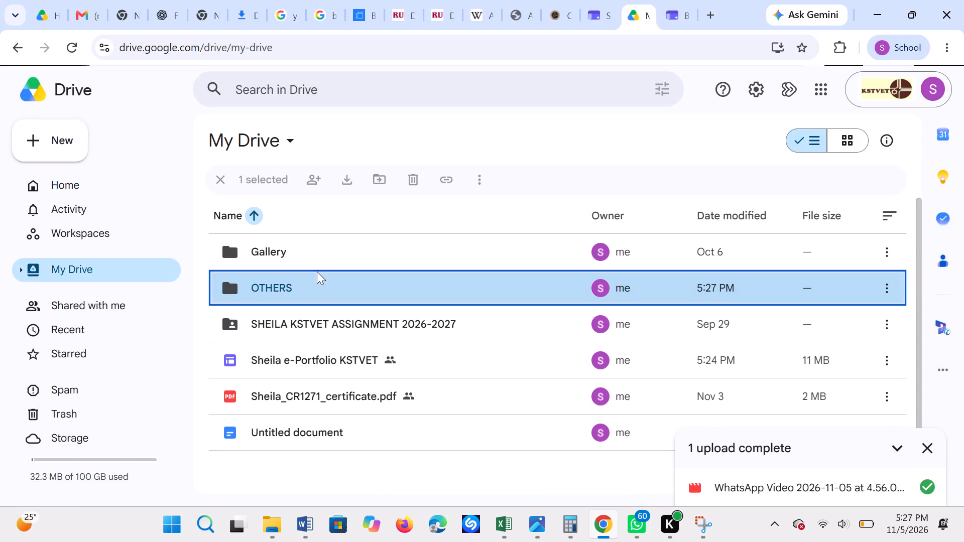
Paste the six copied files into the OTHERS folder and dismiss the finished upload notice.
{"action": "double_click", "coordinate": [294, 293]}
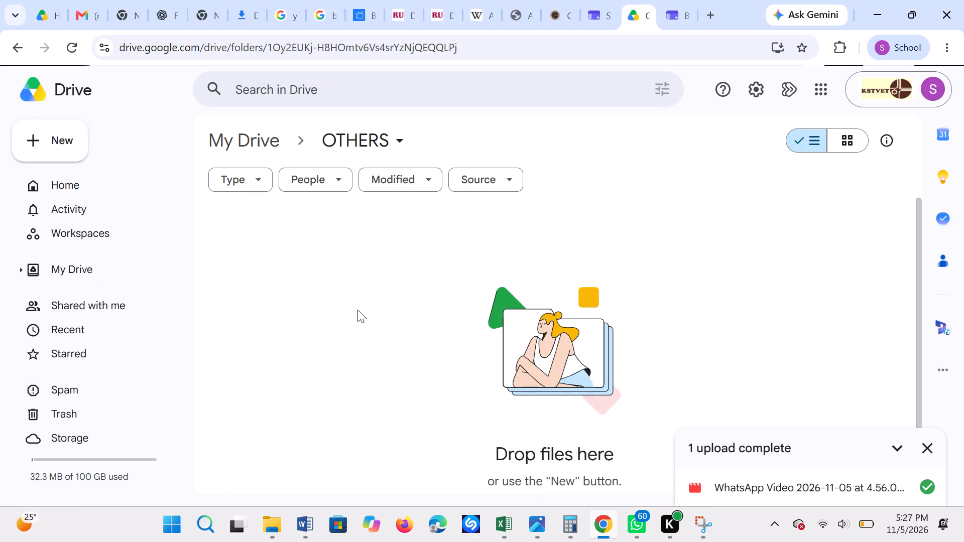
{"action": "key", "text": "ctrl+v"}
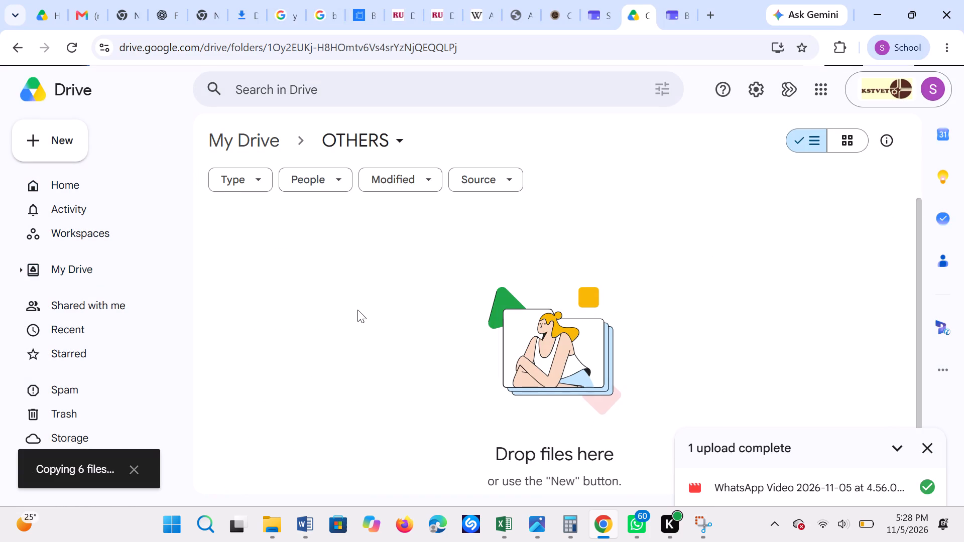
{"action": "left_click", "coordinate": [923, 442]}
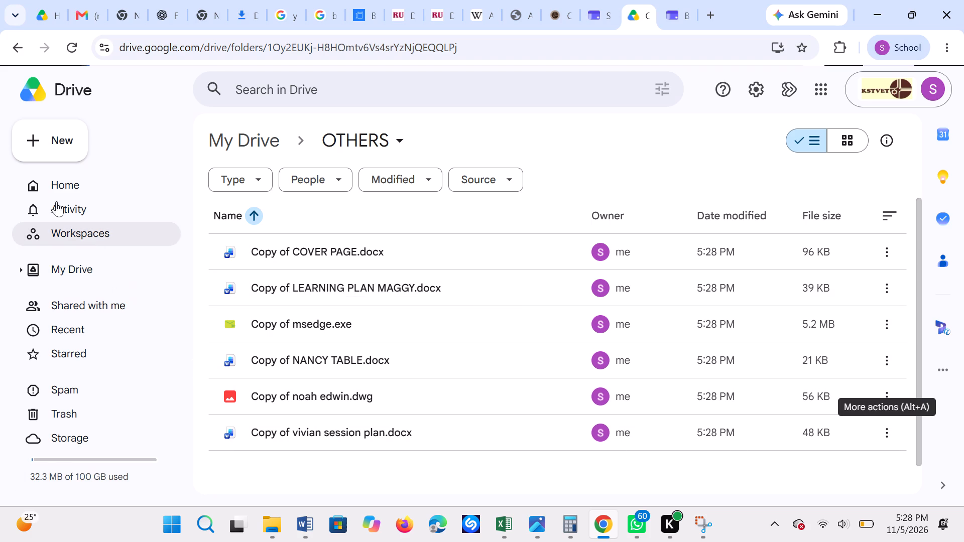
Move all six files from the TRAINING METHODS folder inside TERM 1 ASSIGNMENT to the OTHERS folder, accepting the access change.
{"action": "left_click", "coordinate": [96, 183]}
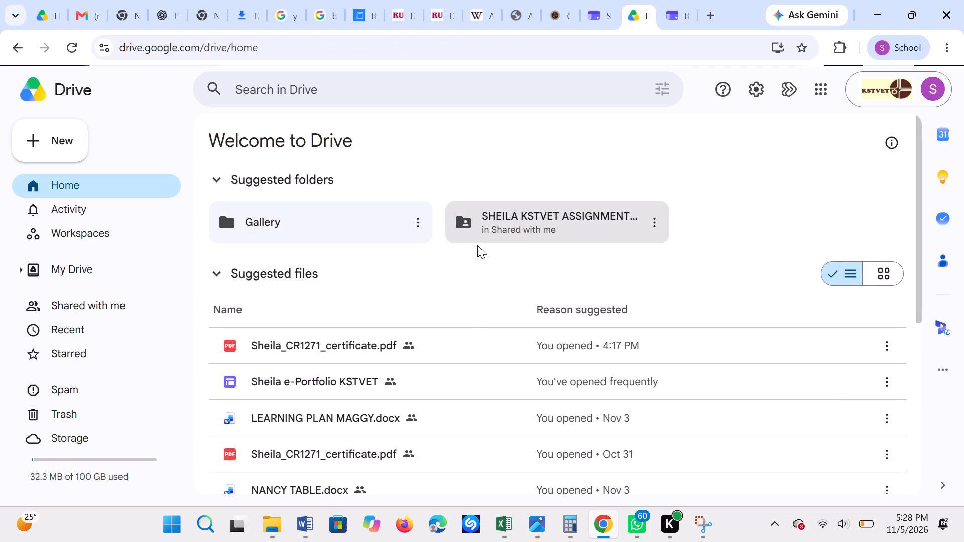
{"action": "double_click", "coordinate": [514, 234]}
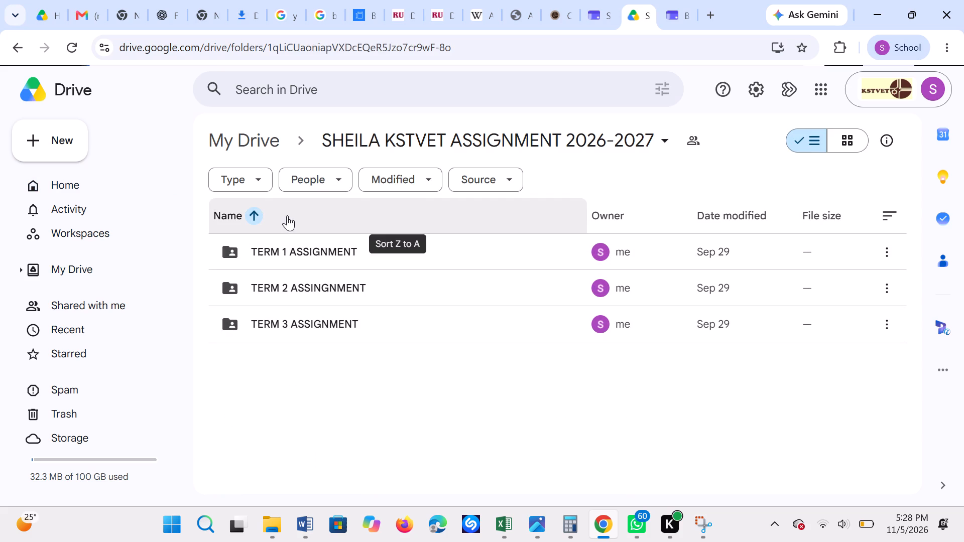
{"action": "double_click", "coordinate": [275, 244]}
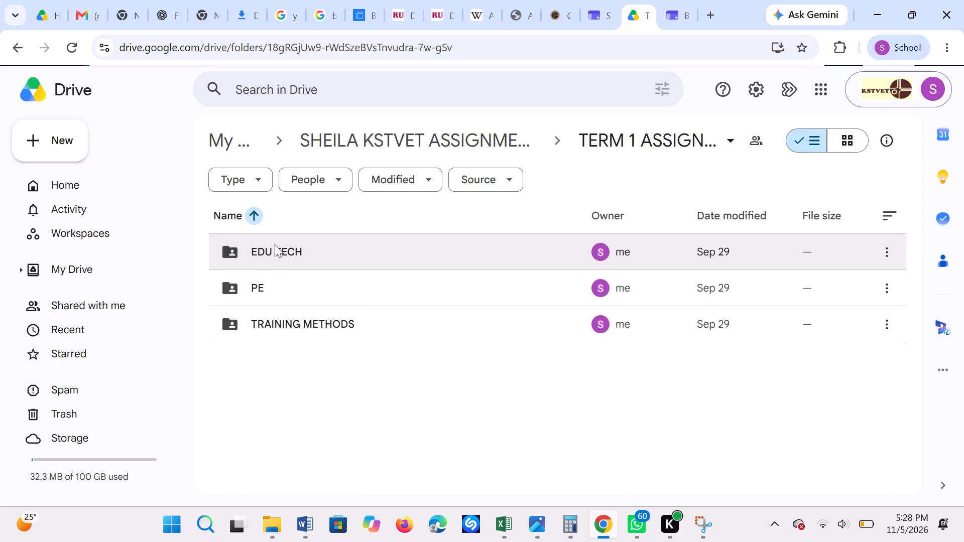
{"action": "double_click", "coordinate": [268, 323]}
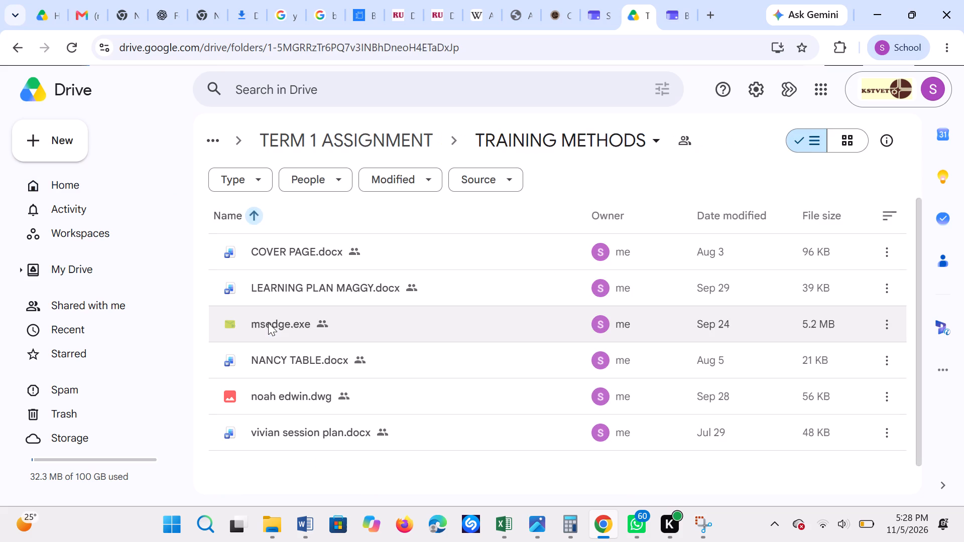
{"action": "key", "text": "ctrl+a"}
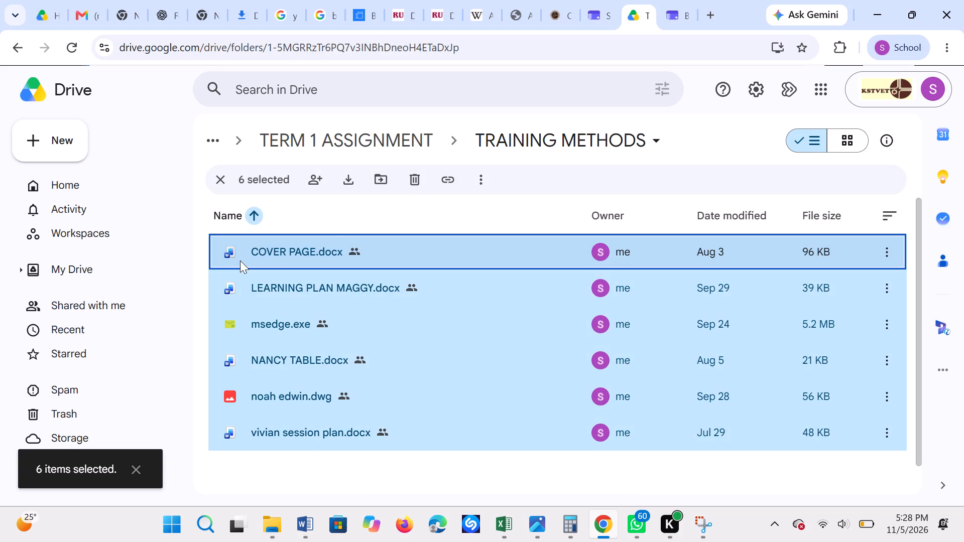
{"action": "left_click", "coordinate": [385, 179]}
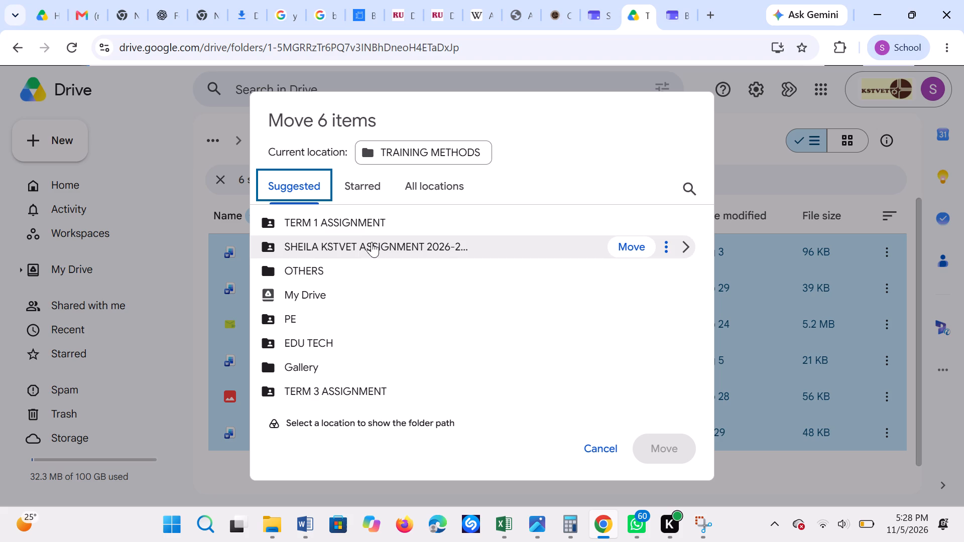
{"action": "left_click", "coordinate": [313, 277]}
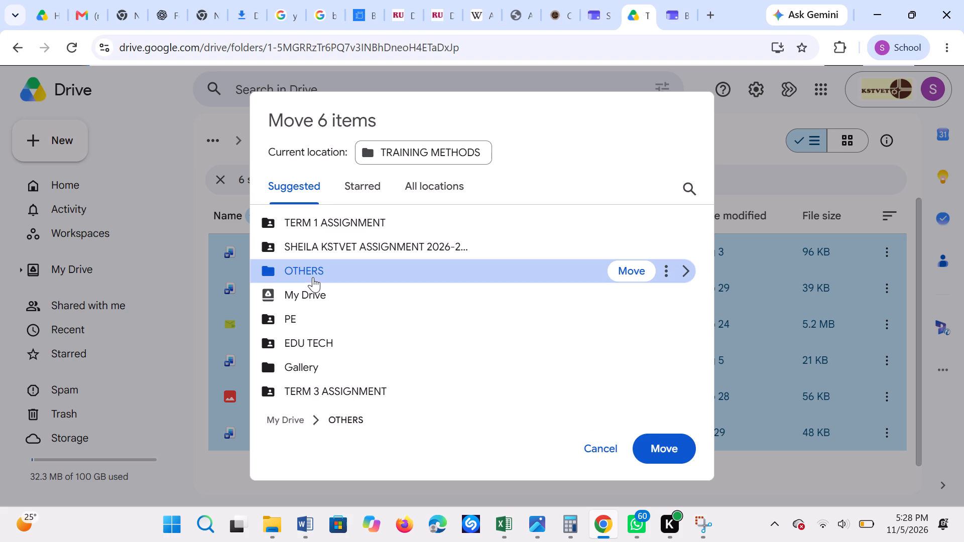
{"action": "left_click", "coordinate": [657, 446]}
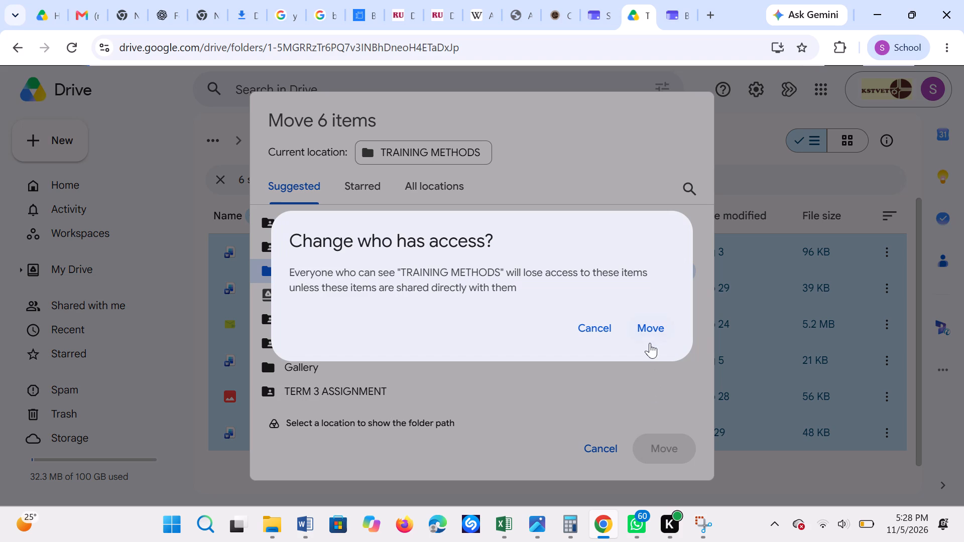
{"action": "left_click", "coordinate": [642, 325]}
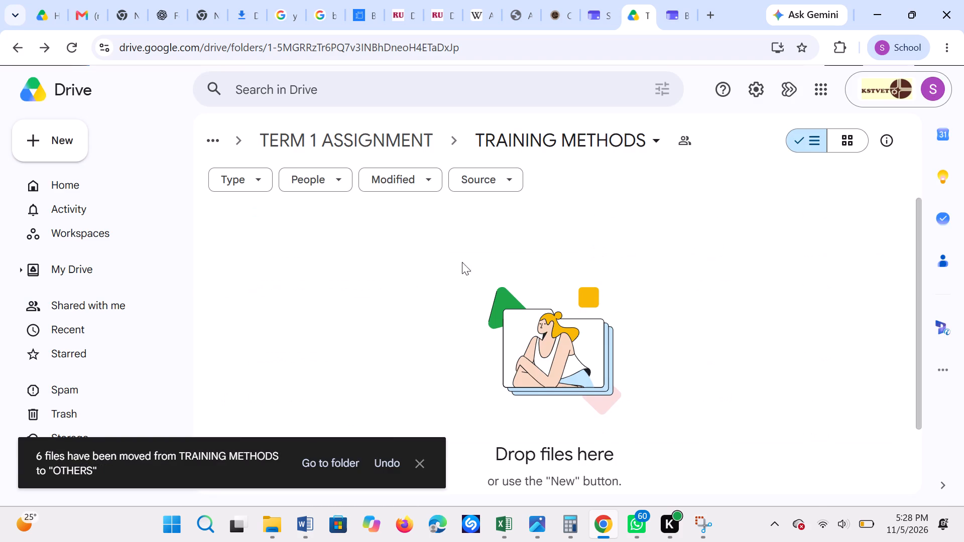
{"action": "left_click", "coordinate": [449, 235]}
Start a file upload to the TRAINING METHODS folder and select SHEILA LEARNING PLAN from the SHEILA ASSIGNMENTS folder.
{"action": "left_click", "coordinate": [37, 149]}
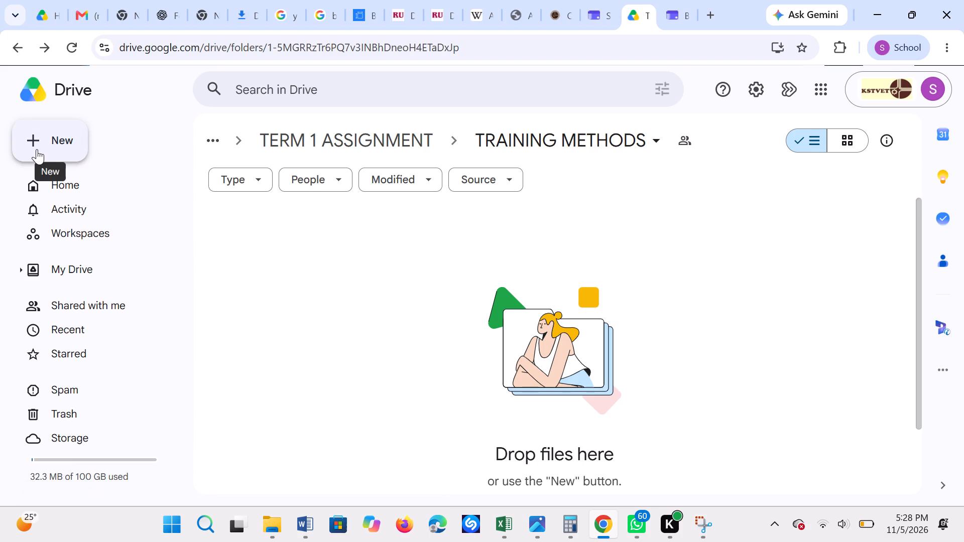
{"action": "left_click", "coordinate": [51, 141]}
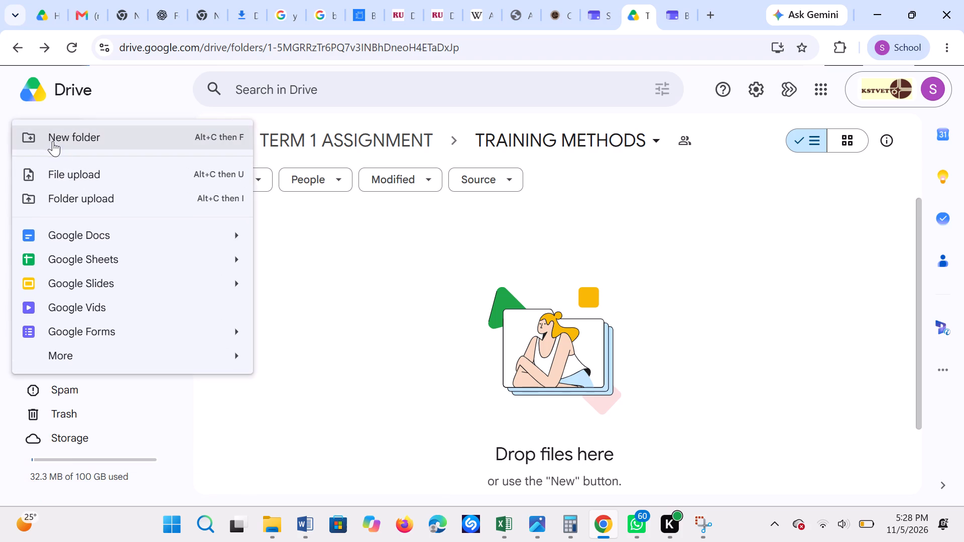
{"action": "left_click", "coordinate": [64, 177]}
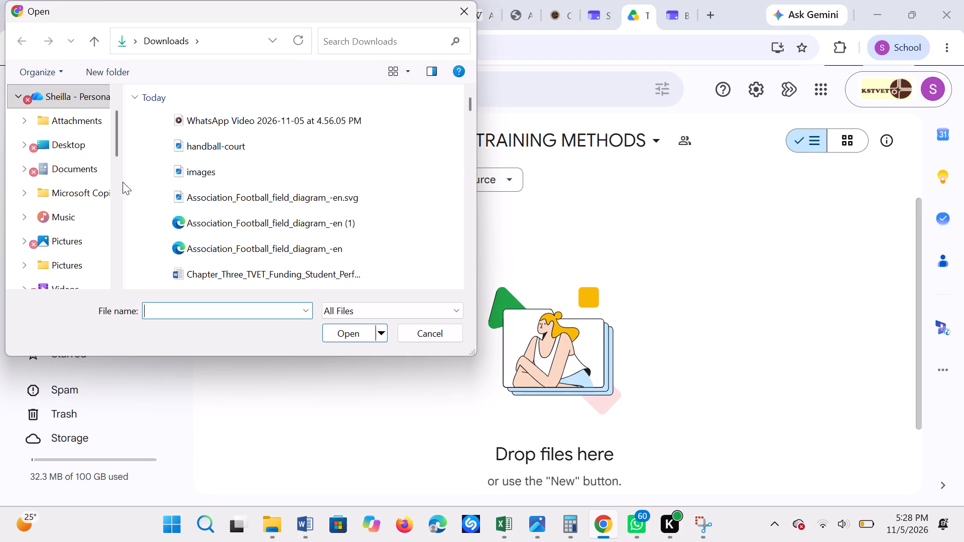
{"action": "left_click_drag", "start_coordinate": [118, 132], "coordinate": [112, 185]}
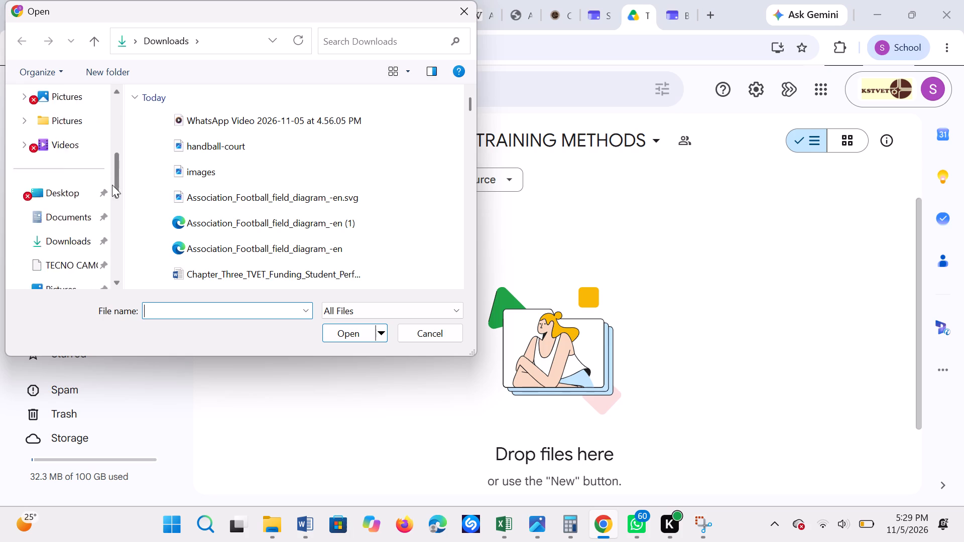
{"action": "left_click_drag", "start_coordinate": [112, 185], "coordinate": [110, 212]}
{"action": "double_click", "coordinate": [73, 211]}
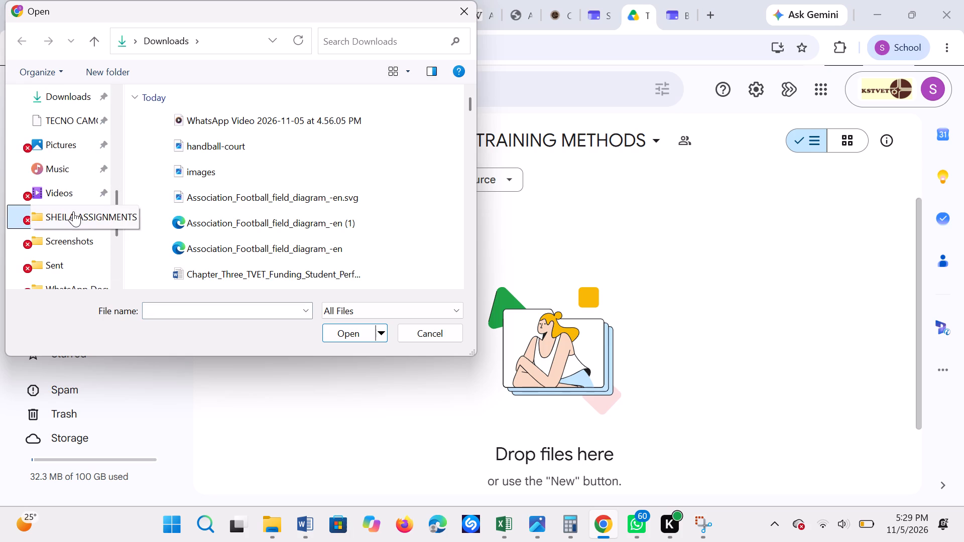
{"action": "scroll", "coordinate": [232, 198], "scroll_direction": "down", "scroll_amount": 2}
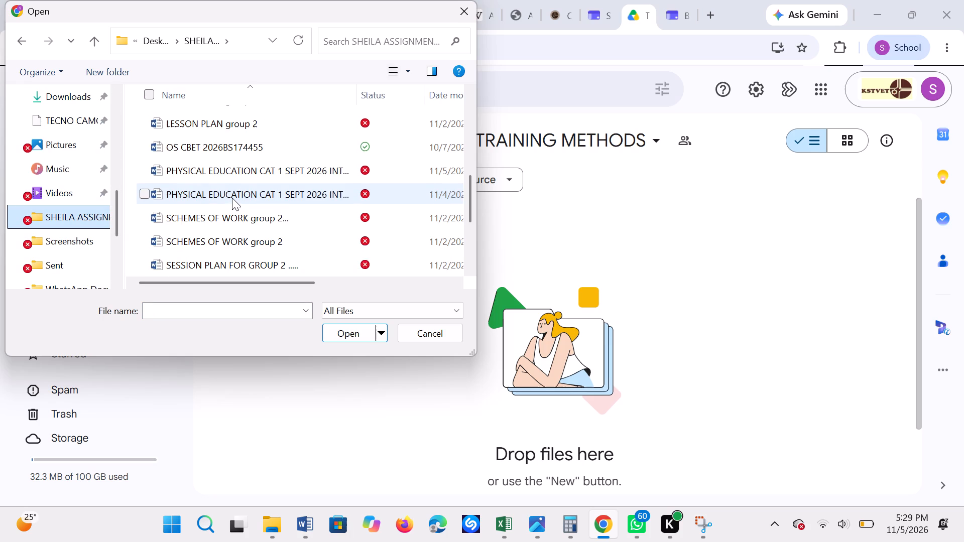
{"action": "scroll", "coordinate": [232, 198], "scroll_direction": "up", "scroll_amount": 1}
{"action": "scroll", "coordinate": [232, 198], "scroll_direction": "down", "scroll_amount": 2}
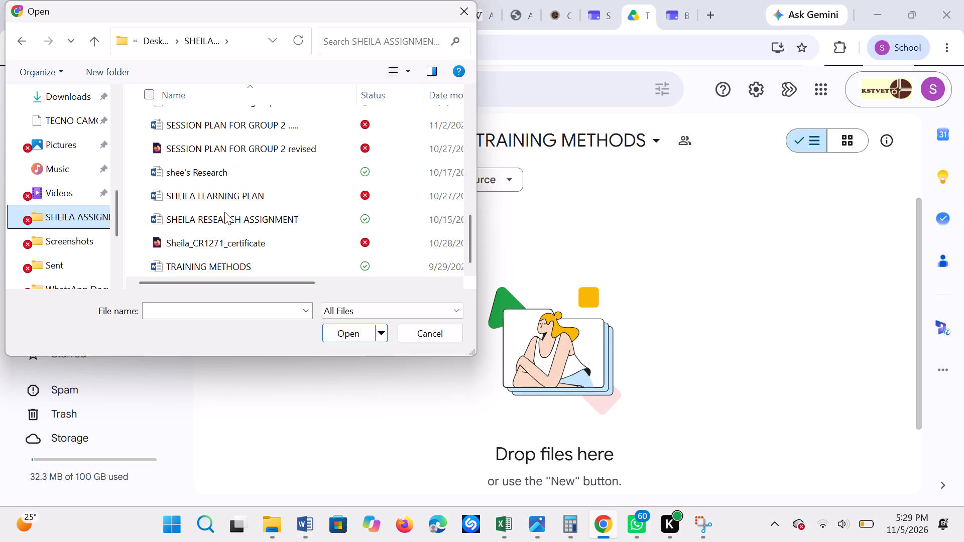
{"action": "left_click", "coordinate": [230, 194]}
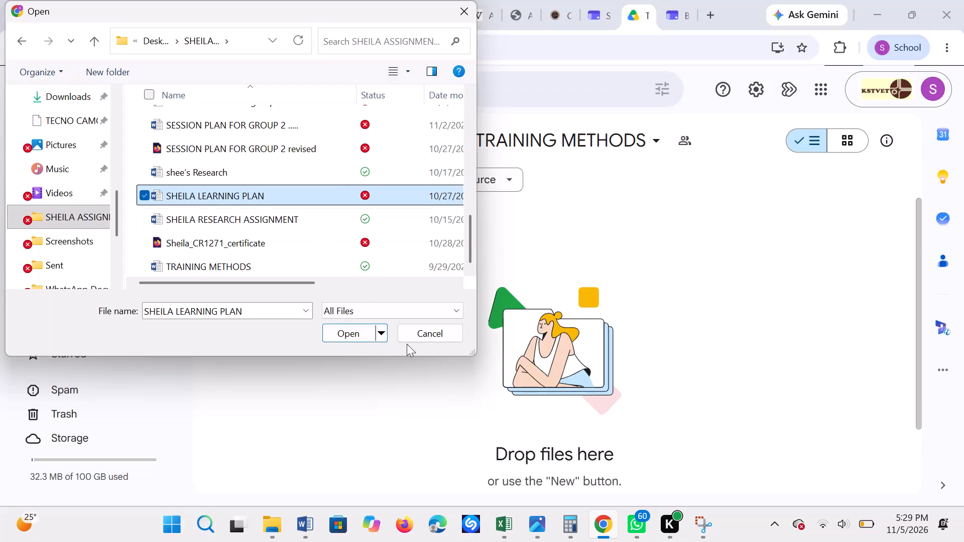
Switch to File Explorer and look through the SHEILA ASSIGNMENTS folder for the documents that belong in TRAINING METHODS.
{"action": "left_click", "coordinate": [273, 530]}
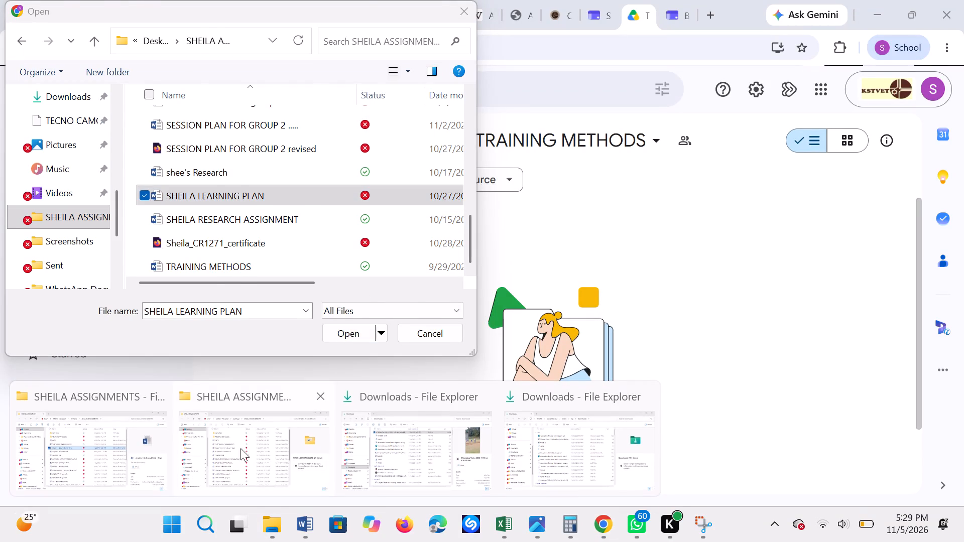
{"action": "left_click", "coordinate": [229, 448]}
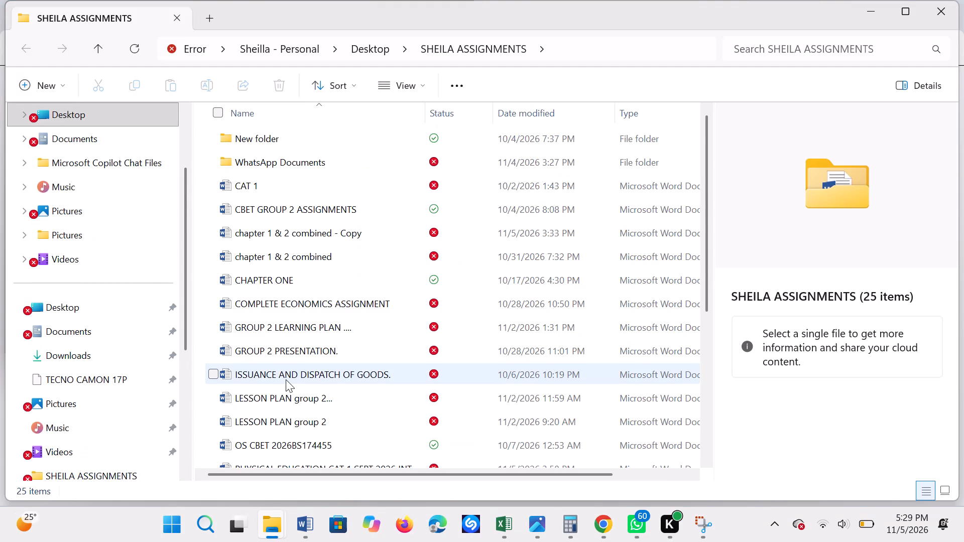
{"action": "scroll", "coordinate": [286, 379], "scroll_direction": "down", "scroll_amount": 5}
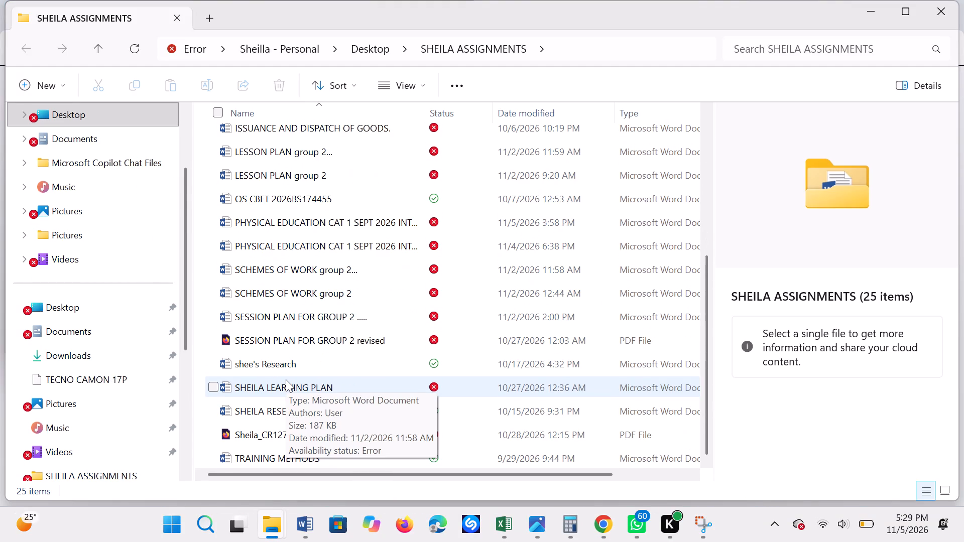
{"action": "scroll", "coordinate": [300, 266], "scroll_direction": "up", "scroll_amount": 1}
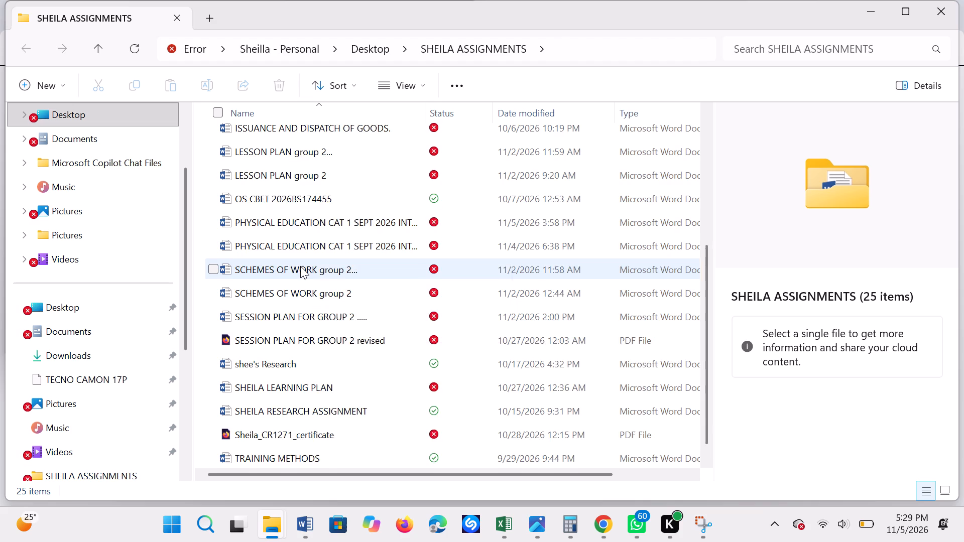
{"action": "scroll", "coordinate": [300, 266], "scroll_direction": "up", "scroll_amount": 2}
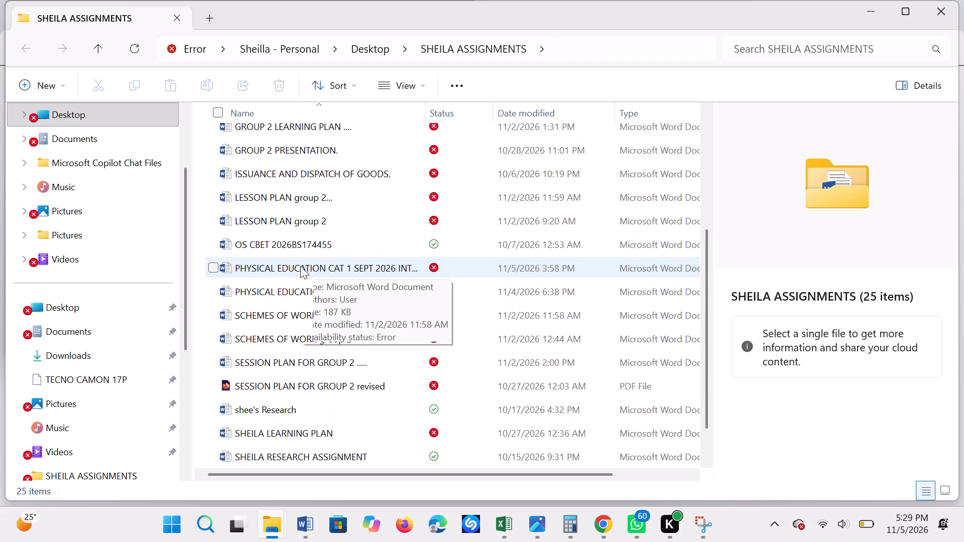
{"action": "scroll", "coordinate": [300, 266], "scroll_direction": "up", "scroll_amount": 3}
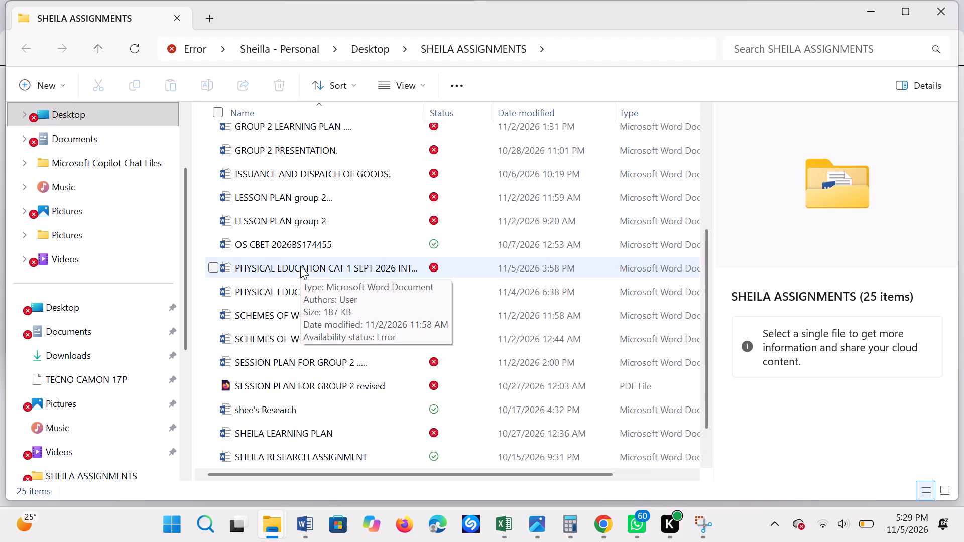
{"action": "scroll", "coordinate": [300, 266], "scroll_direction": "up", "scroll_amount": 3}
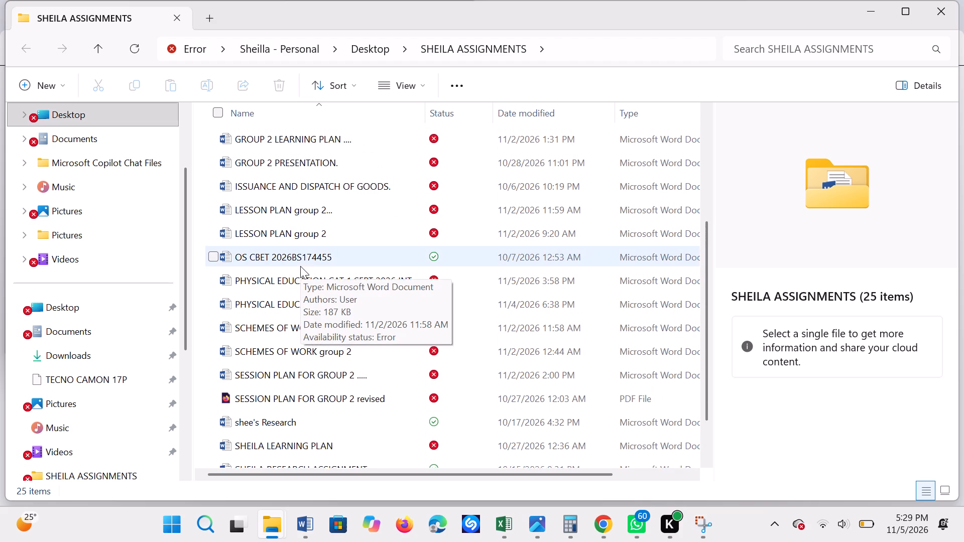
{"action": "scroll", "coordinate": [300, 266], "scroll_direction": "up", "scroll_amount": 1}
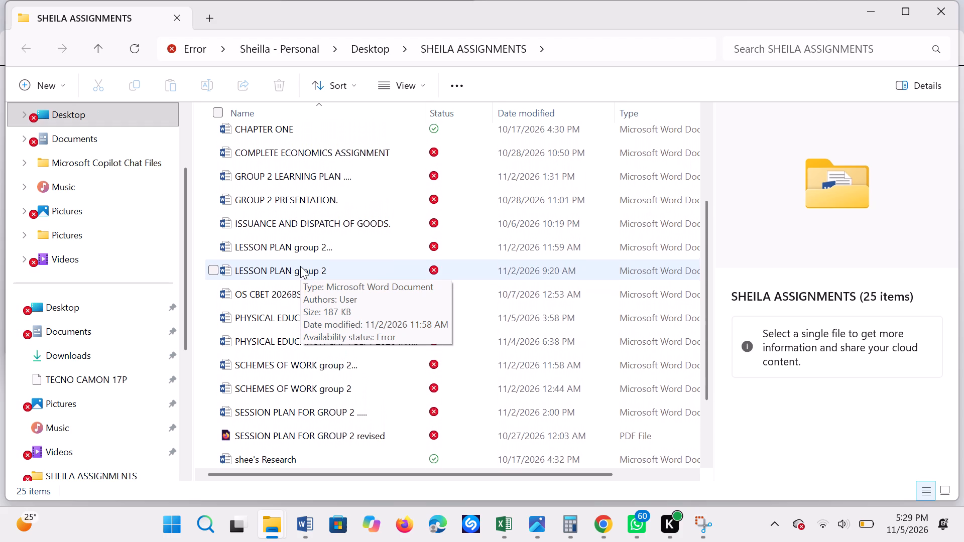
{"action": "scroll", "coordinate": [300, 266], "scroll_direction": "up", "scroll_amount": 1}
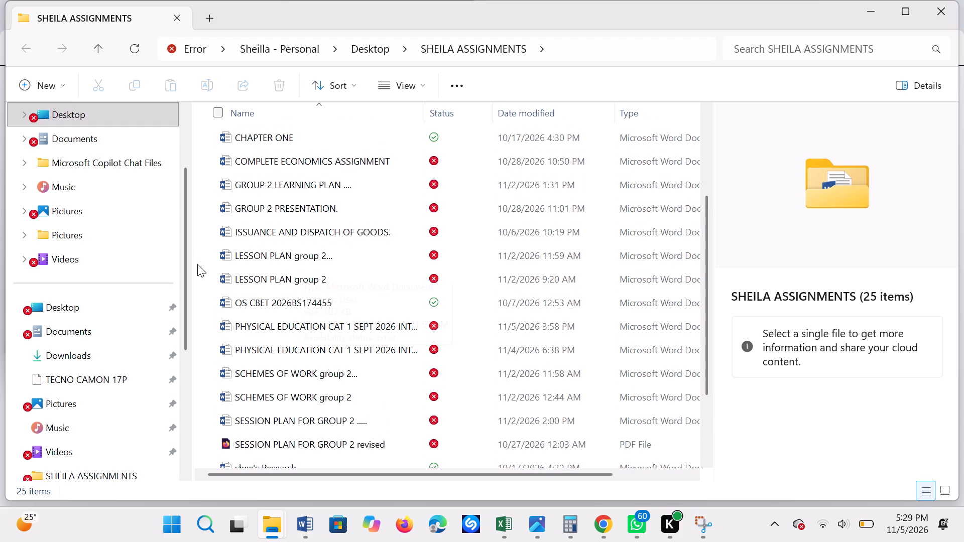
{"action": "scroll", "coordinate": [197, 264], "scroll_direction": "up", "scroll_amount": 3}
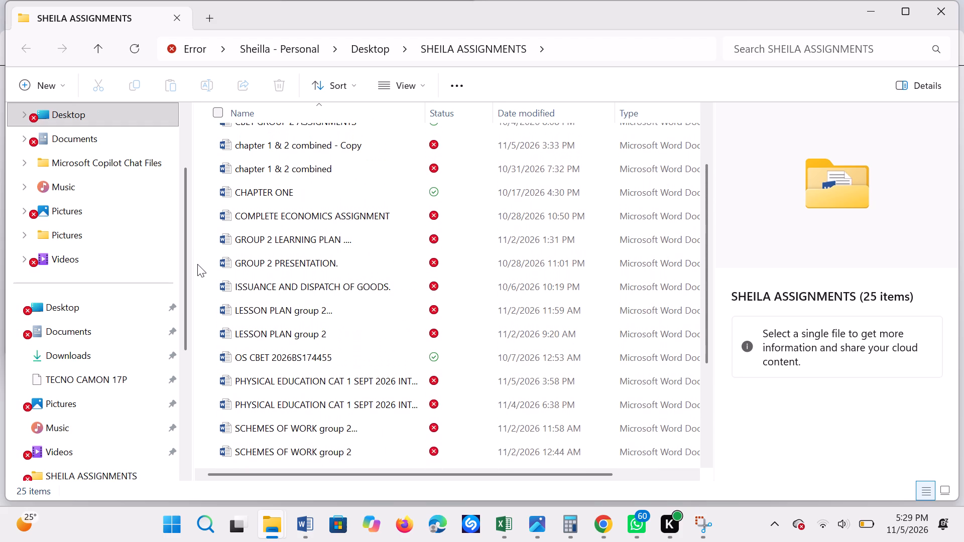
{"action": "scroll", "coordinate": [197, 264], "scroll_direction": "up", "scroll_amount": 1}
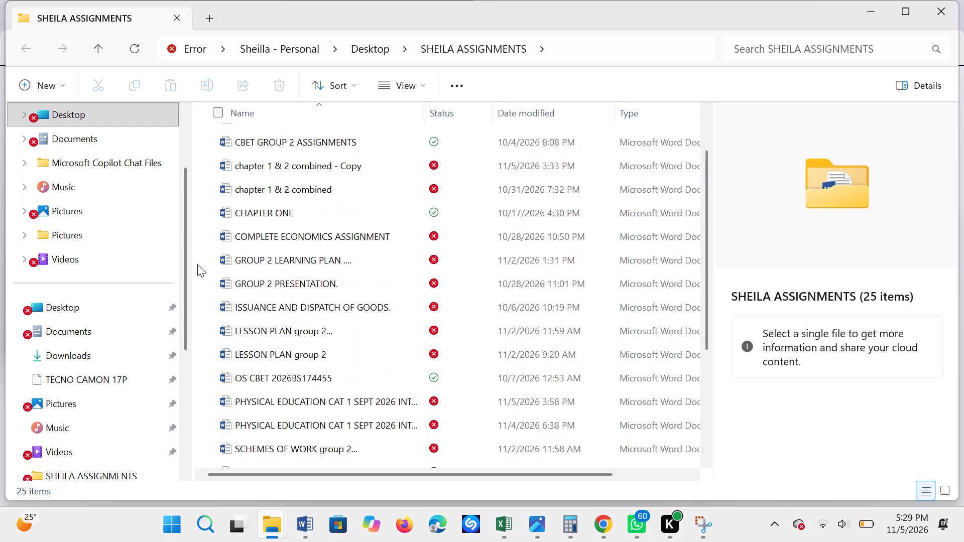
{"action": "scroll", "coordinate": [197, 264], "scroll_direction": "up", "scroll_amount": 3}
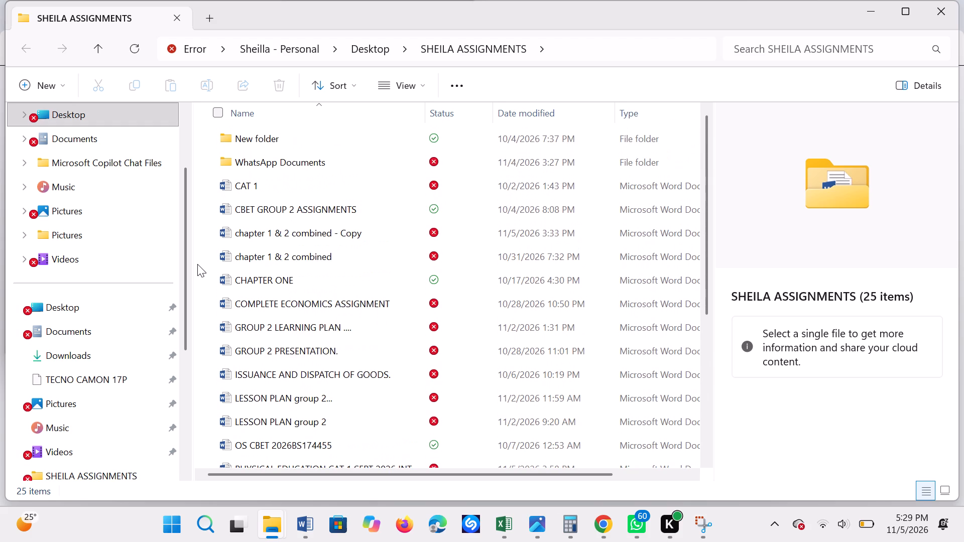
{"action": "scroll", "coordinate": [197, 264], "scroll_direction": "up", "scroll_amount": 1}
{"action": "scroll", "coordinate": [197, 264], "scroll_direction": "down", "scroll_amount": 2}
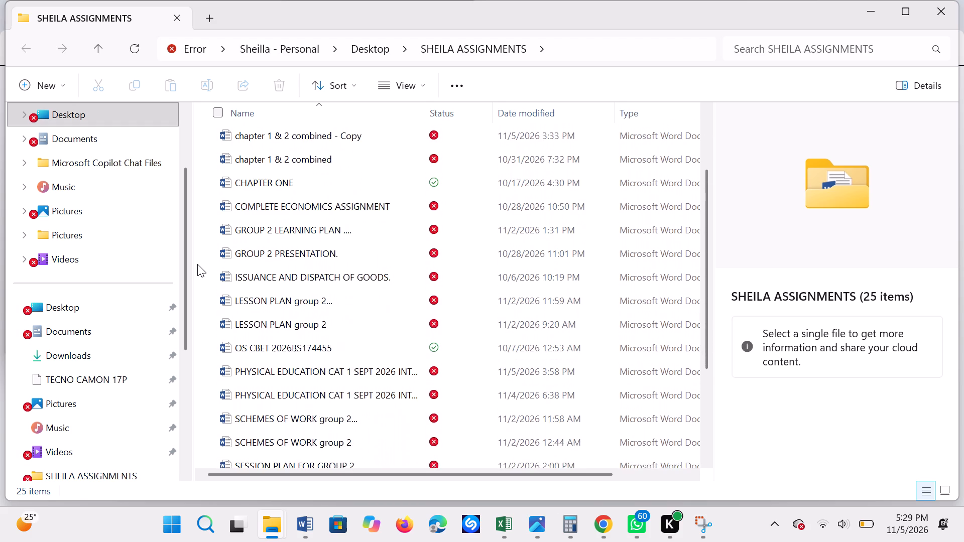
{"action": "scroll", "coordinate": [197, 264], "scroll_direction": "down", "scroll_amount": 4}
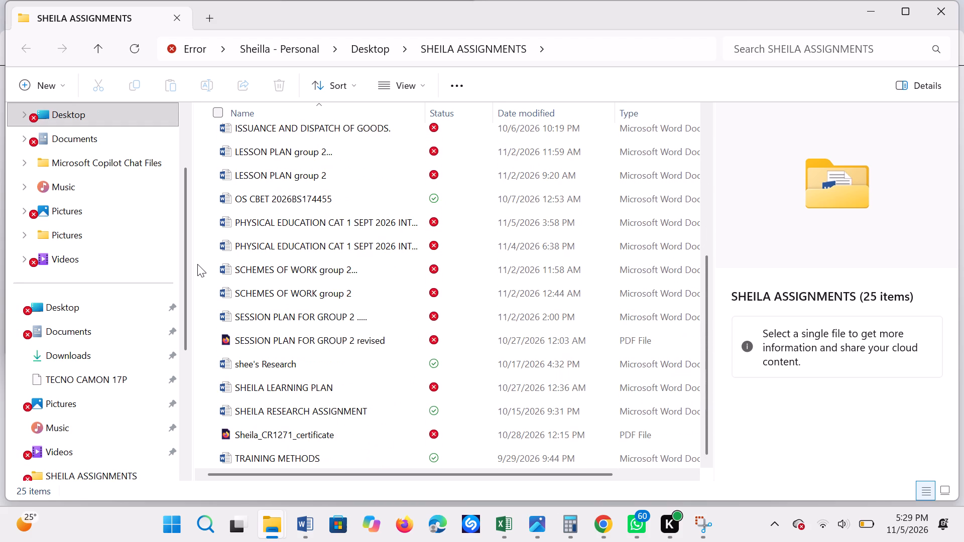
Open the SHEILA LEARNING PLAN document in Word, check its contents and close it.
{"action": "double_click", "coordinate": [267, 388]}
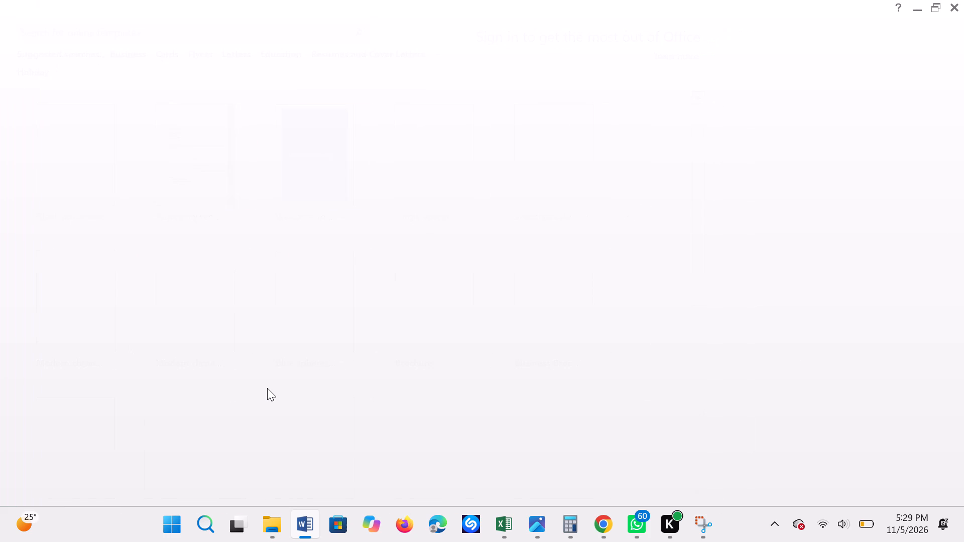
{"action": "scroll", "coordinate": [267, 388], "scroll_direction": "down", "scroll_amount": 1}
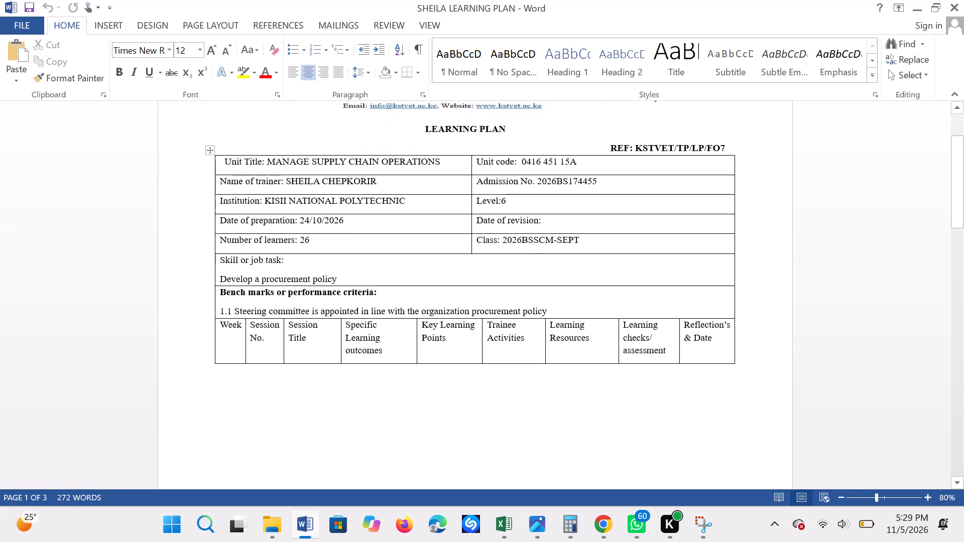
{"action": "scroll", "coordinate": [267, 388], "scroll_direction": "down", "scroll_amount": 1}
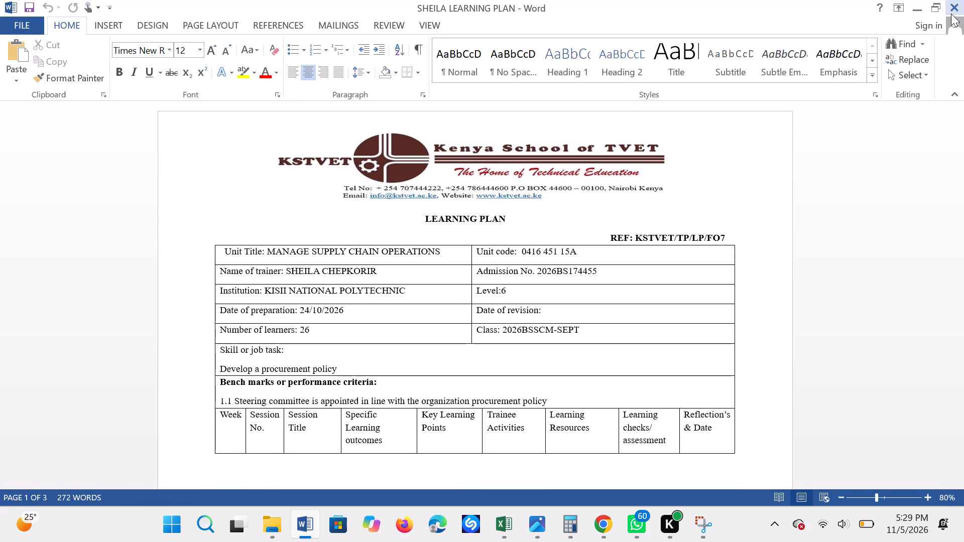
{"action": "left_click", "coordinate": [951, 14]}
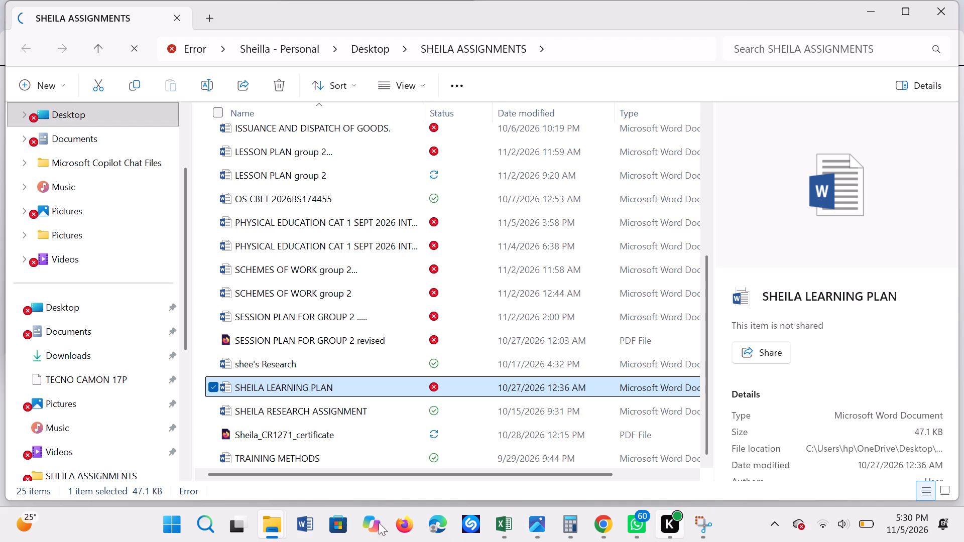
Return to Drive in Chrome and upload the selected SHEILA LEARNING PLAN file to the TRAINING METHODS folder.
{"action": "left_click", "coordinate": [612, 523]}
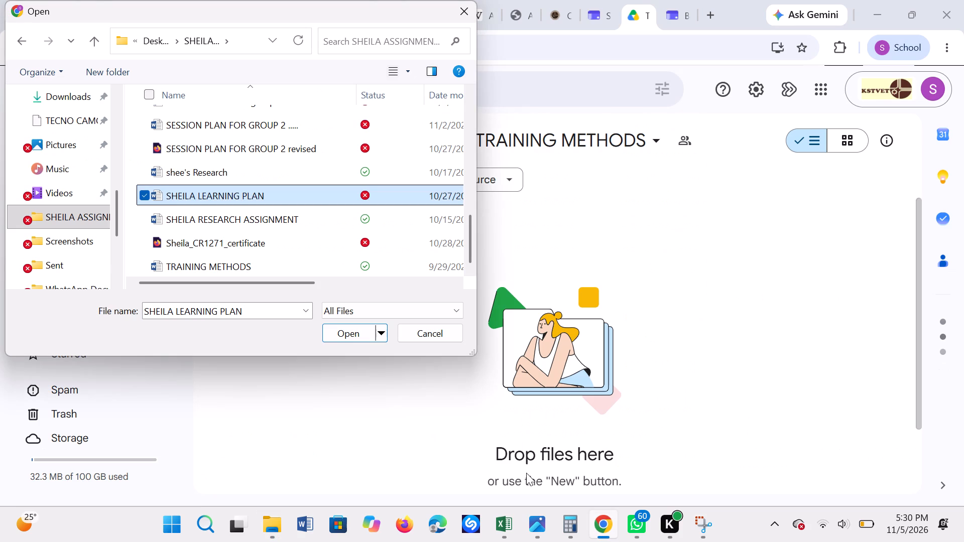
{"action": "left_click", "coordinate": [357, 332]}
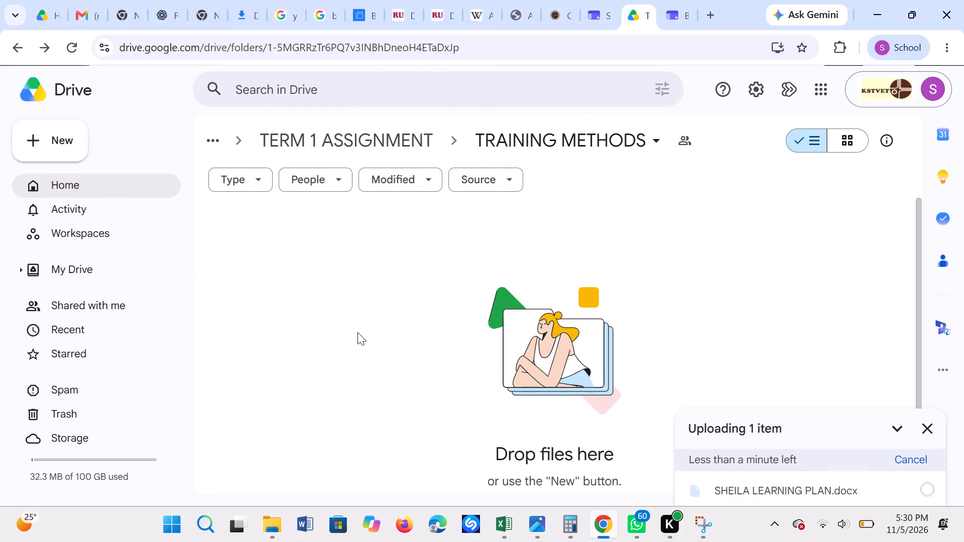
{"action": "left_click_drag", "start_coordinate": [584, 426], "coordinate": [496, 345]}
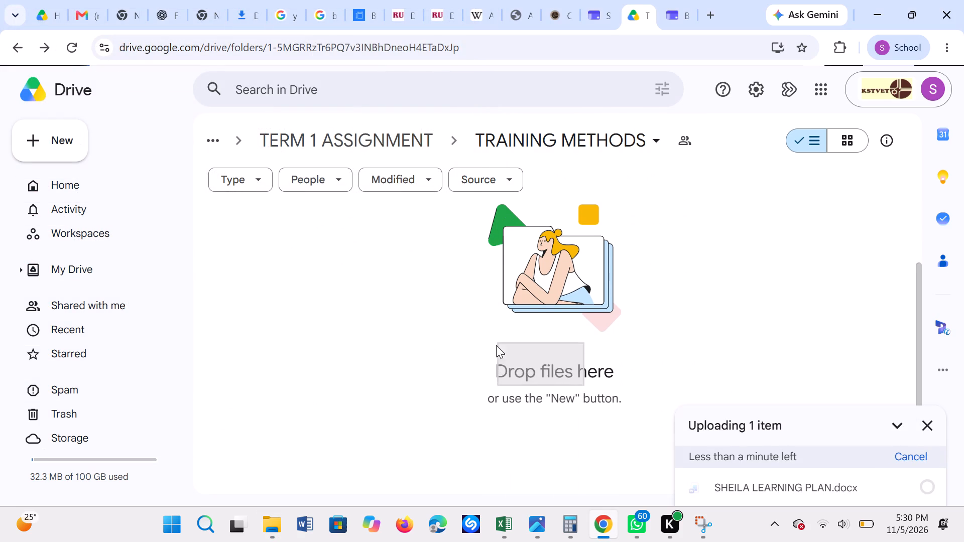
{"action": "left_click_drag", "start_coordinate": [496, 345], "coordinate": [494, 342]}
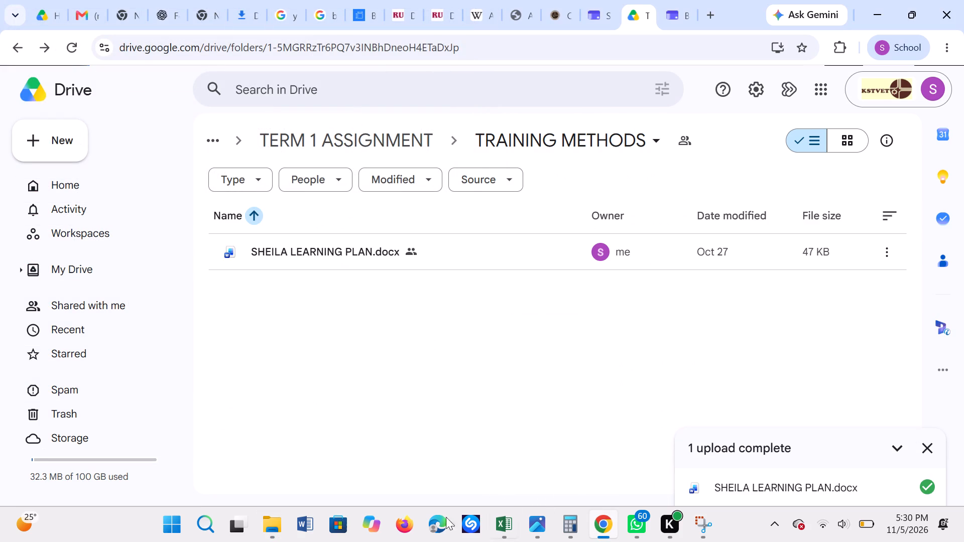
Go back to the SHEILA ASSIGNMENTS folder in File Explorer and look through its files for a session plan to upload.
{"action": "left_click", "coordinate": [275, 528]}
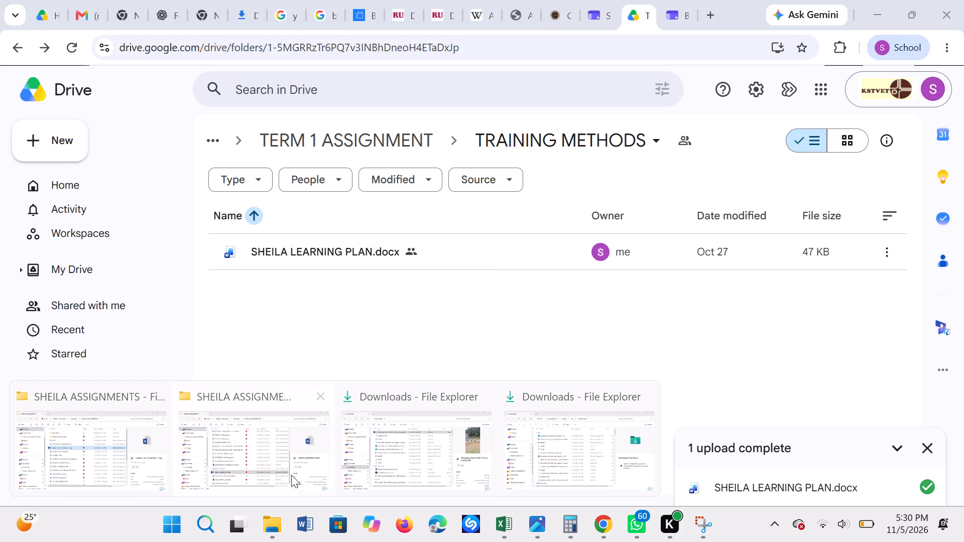
{"action": "left_click", "coordinate": [251, 447]}
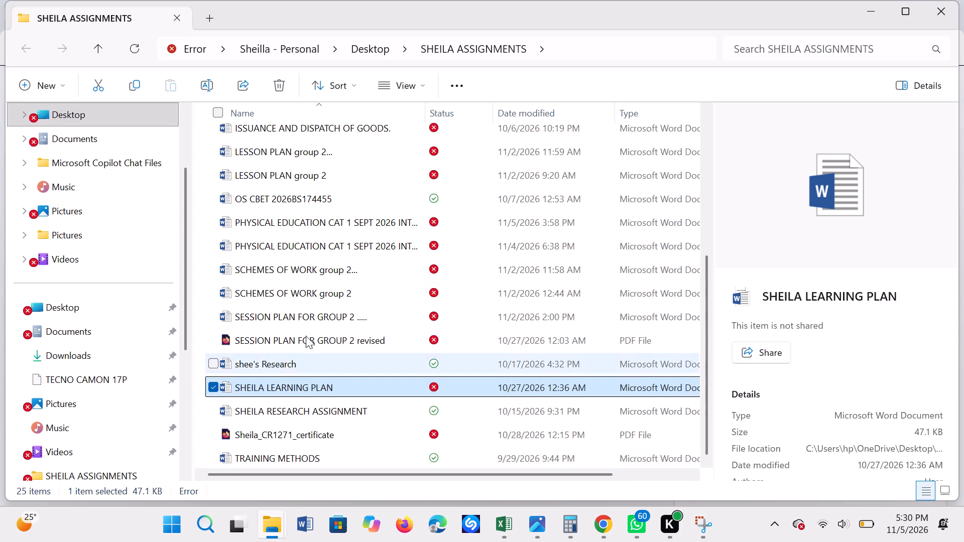
{"action": "scroll", "coordinate": [326, 274], "scroll_direction": "up", "scroll_amount": 2}
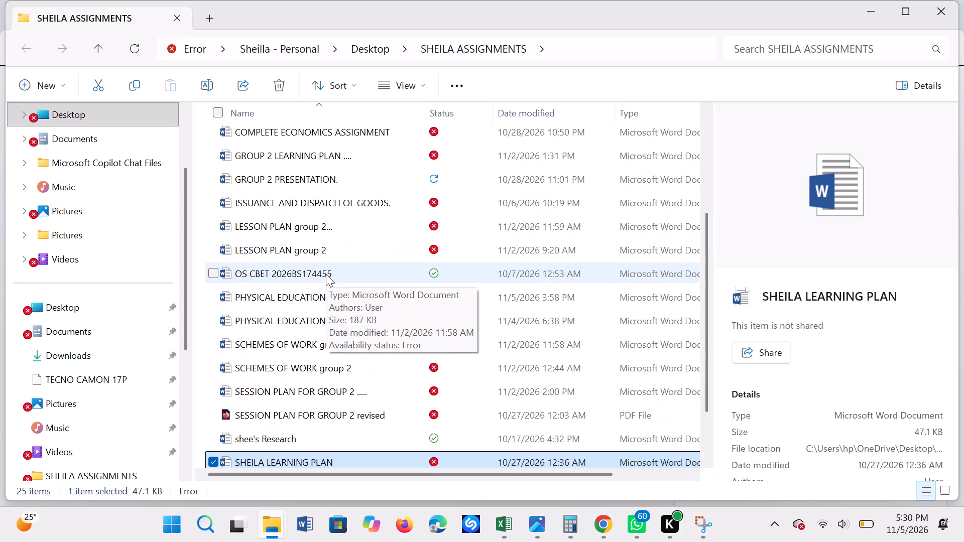
{"action": "scroll", "coordinate": [326, 274], "scroll_direction": "up", "scroll_amount": 3}
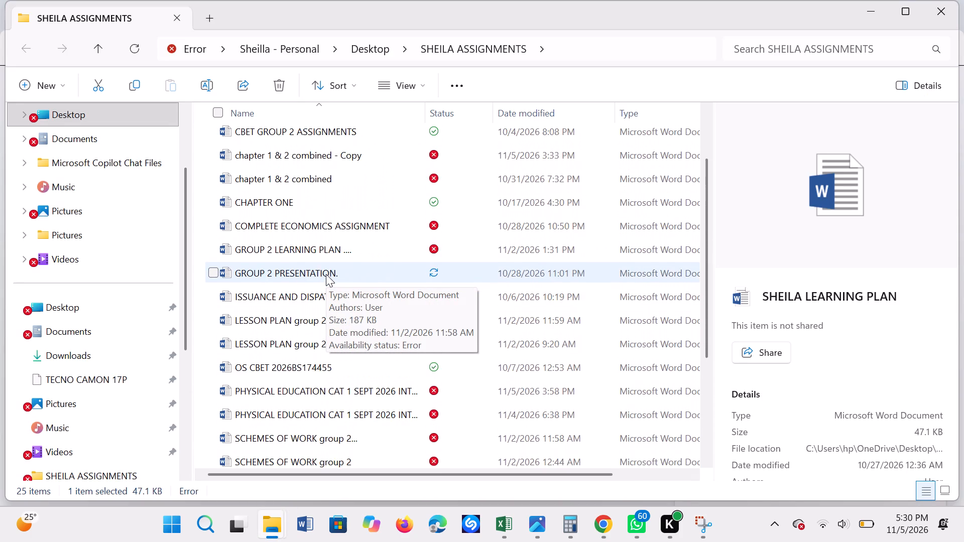
{"action": "scroll", "coordinate": [326, 274], "scroll_direction": "up", "scroll_amount": 1}
{"action": "scroll", "coordinate": [326, 274], "scroll_direction": "down", "scroll_amount": 3}
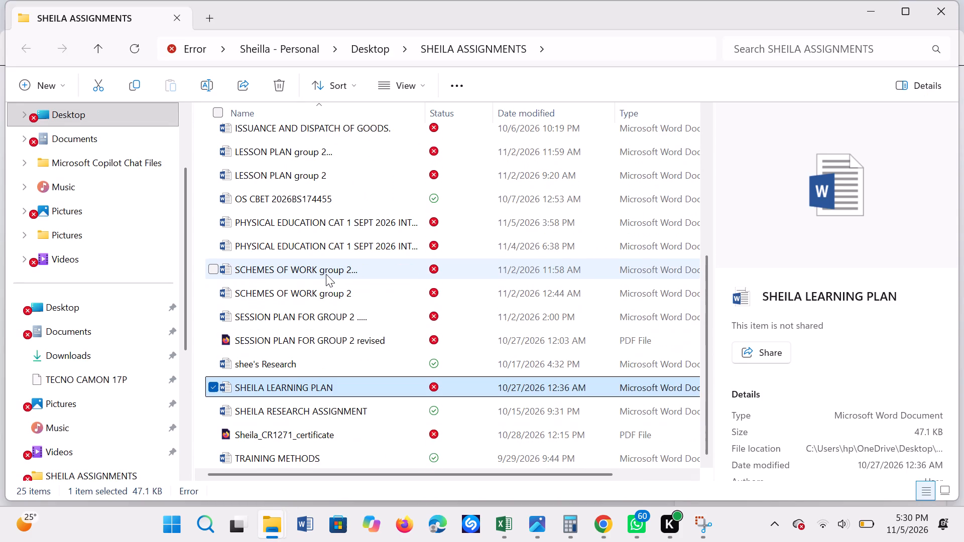
{"action": "scroll", "coordinate": [326, 274], "scroll_direction": "down", "scroll_amount": 2}
{"action": "scroll", "coordinate": [326, 274], "scroll_direction": "up", "scroll_amount": 3}
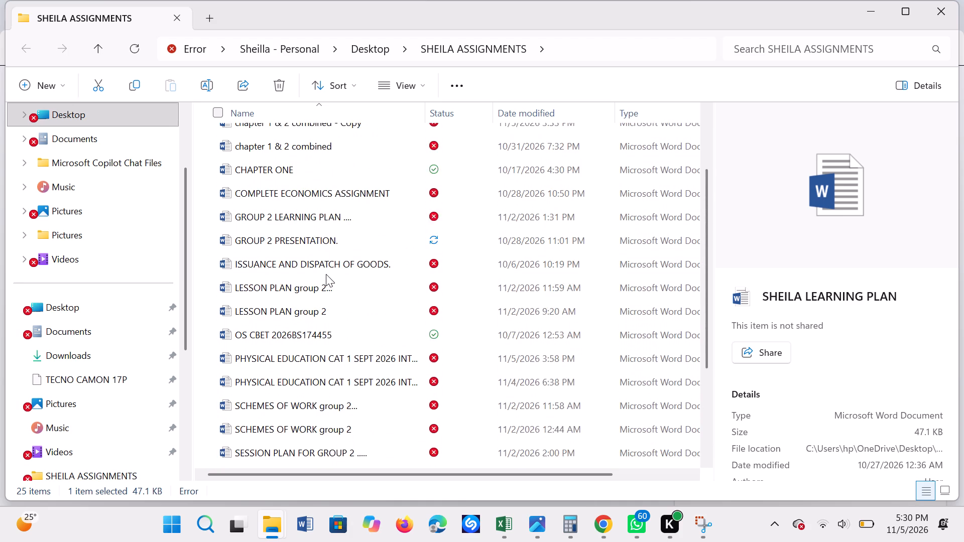
{"action": "scroll", "coordinate": [326, 274], "scroll_direction": "up", "scroll_amount": 3}
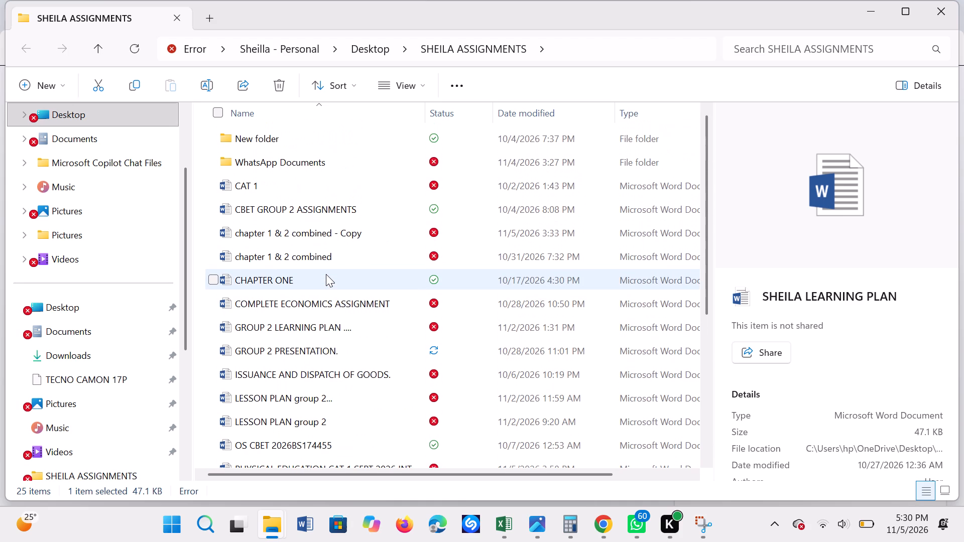
{"action": "scroll", "coordinate": [326, 274], "scroll_direction": "down", "scroll_amount": 2}
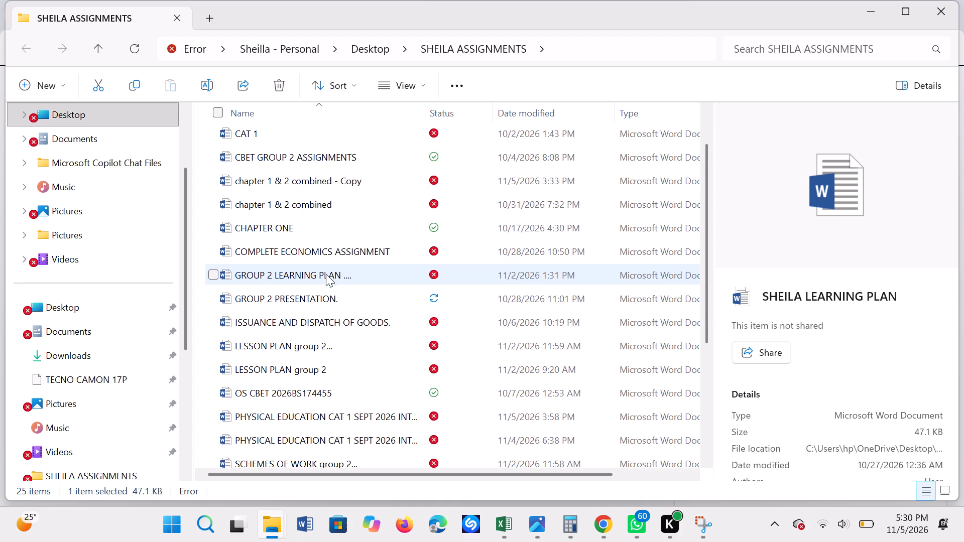
{"action": "scroll", "coordinate": [326, 274], "scroll_direction": "down", "scroll_amount": 1}
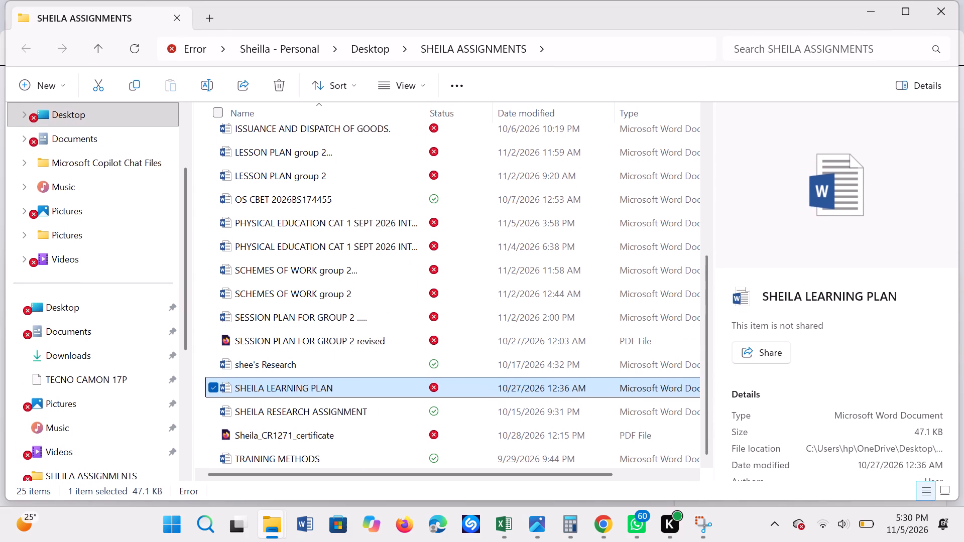
Open the SESSION PLAN FOR GROUP 2 ..... document in Word, check its contents, close it and minimize the folder window.
{"action": "double_click", "coordinate": [288, 319]}
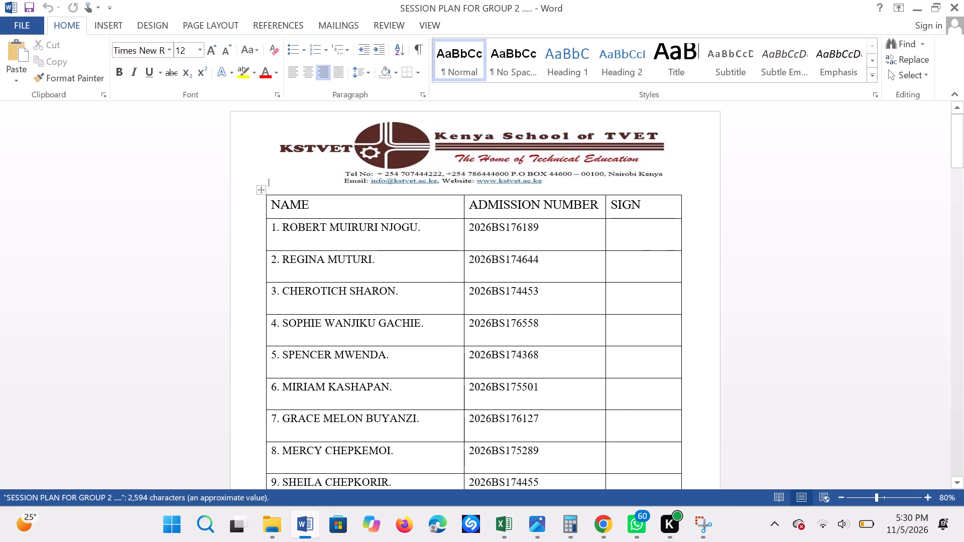
{"action": "scroll", "coordinate": [288, 319], "scroll_direction": "down", "scroll_amount": 2}
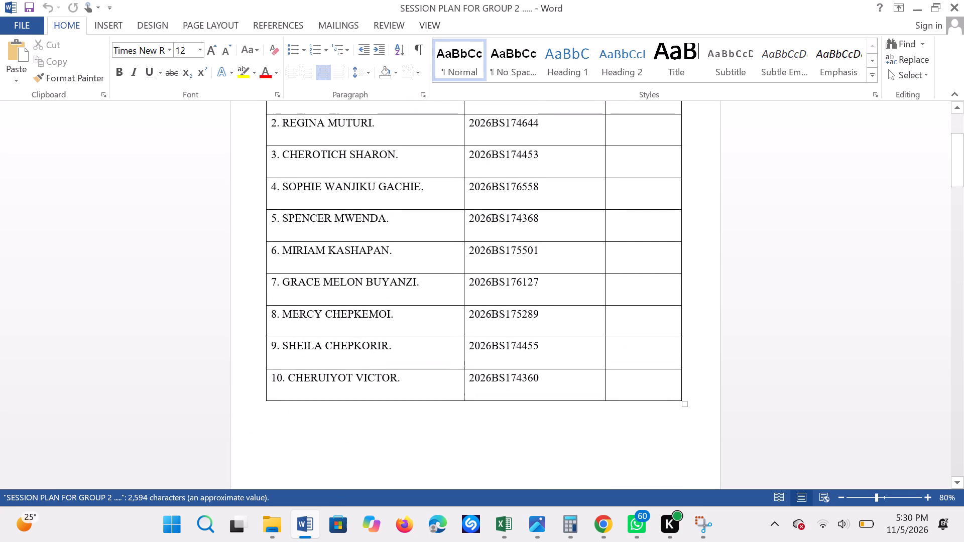
{"action": "left_click", "coordinate": [912, 0]}
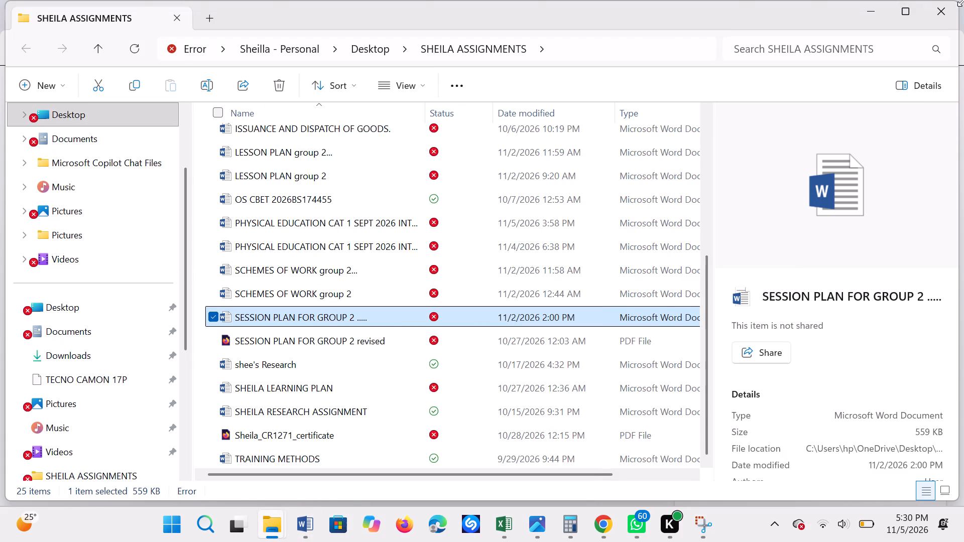
{"action": "left_click", "coordinate": [866, 15]}
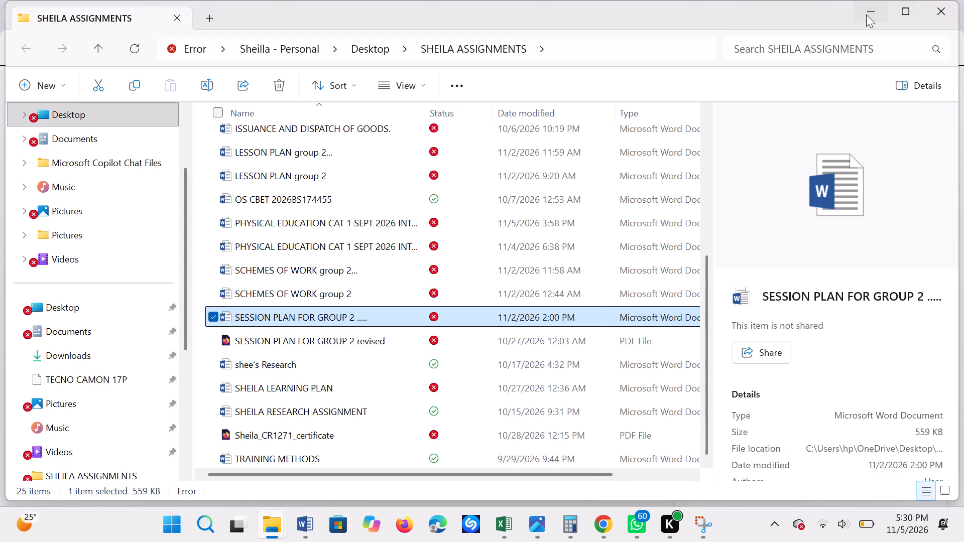
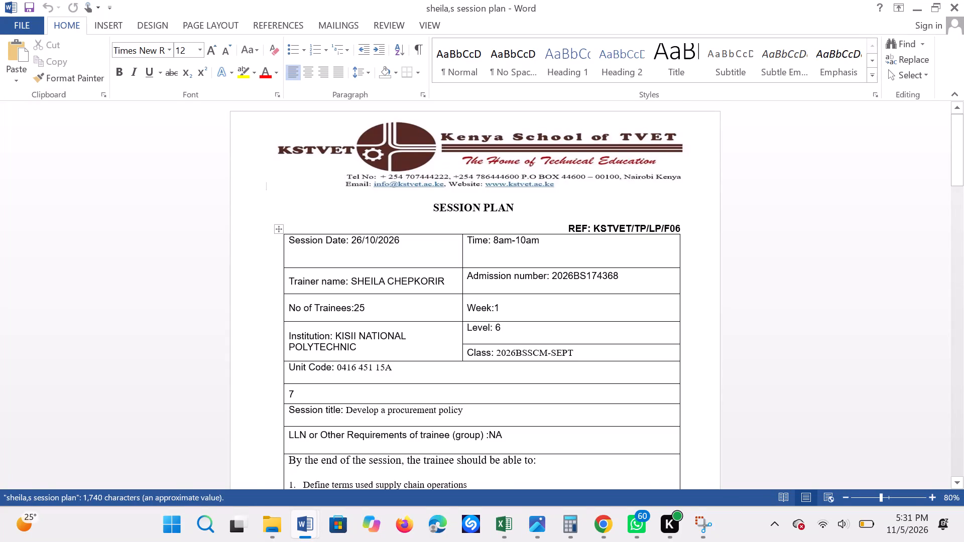
Review the sheila,s session plan document and delete all the empty table rows below the Session reflection (Remarks) row.
{"action": "scroll", "coordinate": [555, 270], "scroll_direction": "down", "scroll_amount": 3}
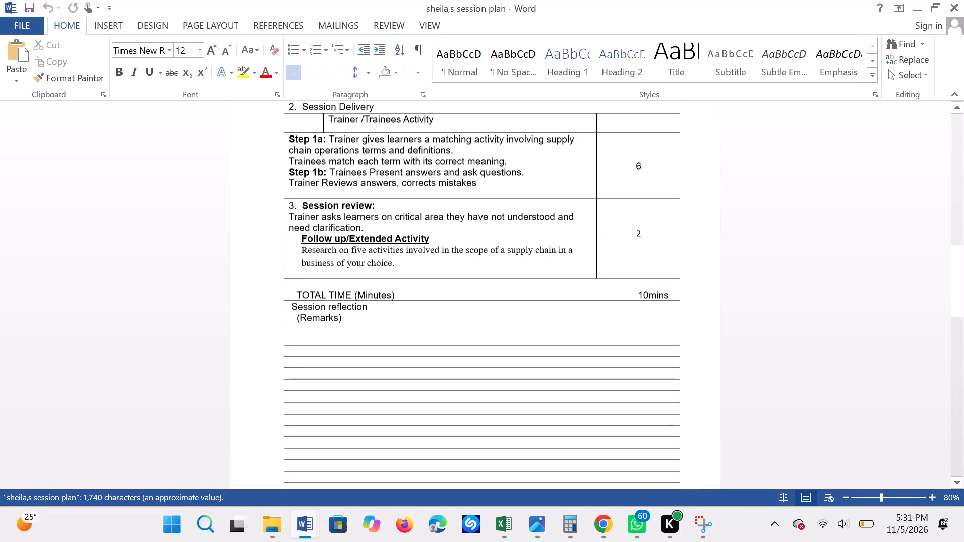
{"action": "scroll", "coordinate": [555, 270], "scroll_direction": "down", "scroll_amount": 1}
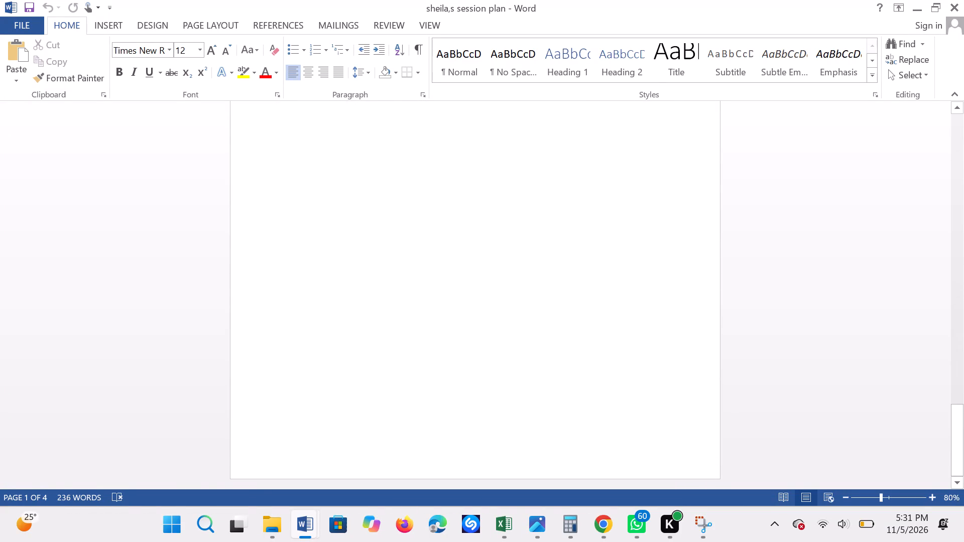
{"action": "scroll", "coordinate": [469, 278], "scroll_direction": "up", "scroll_amount": 2}
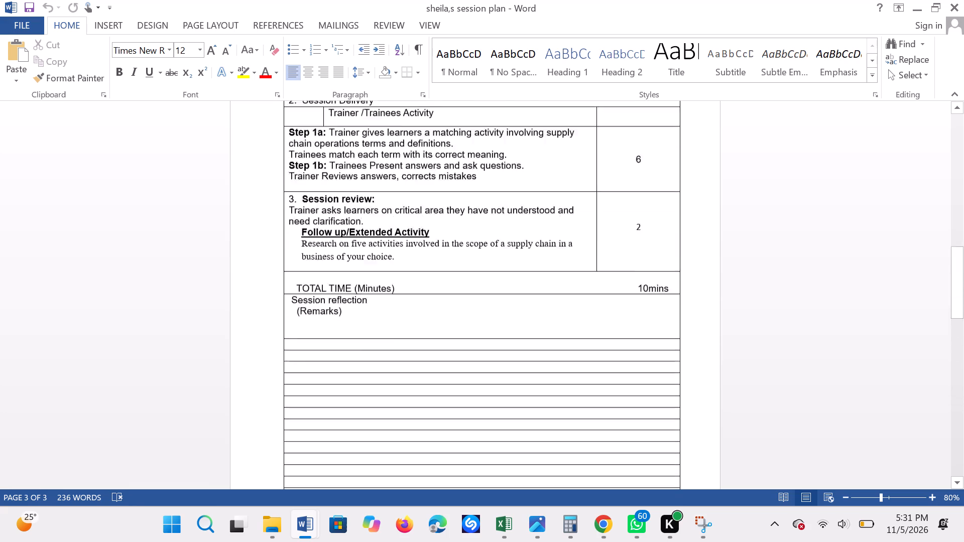
{"action": "scroll", "coordinate": [469, 278], "scroll_direction": "up", "scroll_amount": 2}
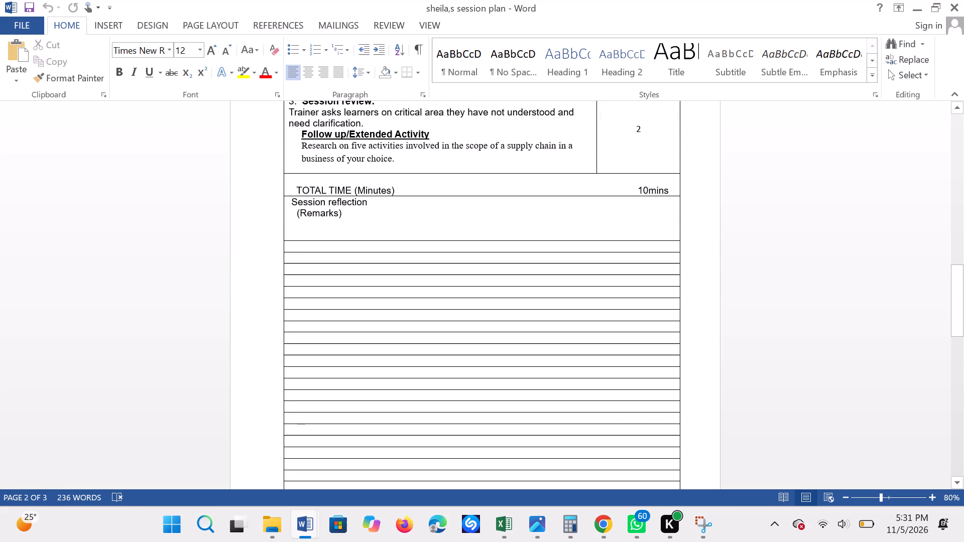
{"action": "left_click", "coordinate": [289, 246]}
{"action": "left_click_drag", "start_coordinate": [285, 246], "coordinate": [282, 320]}
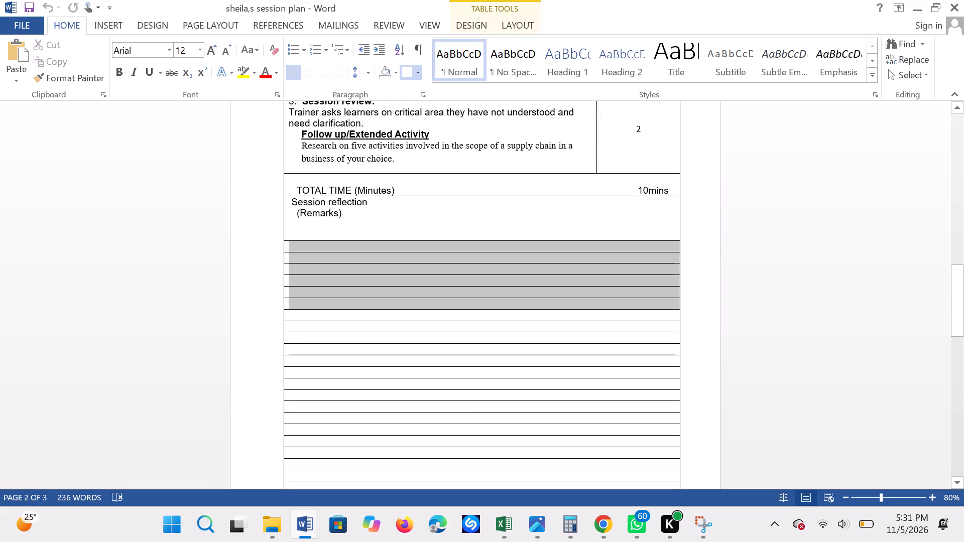
{"action": "left_click_drag", "start_coordinate": [282, 320], "coordinate": [282, 462]}
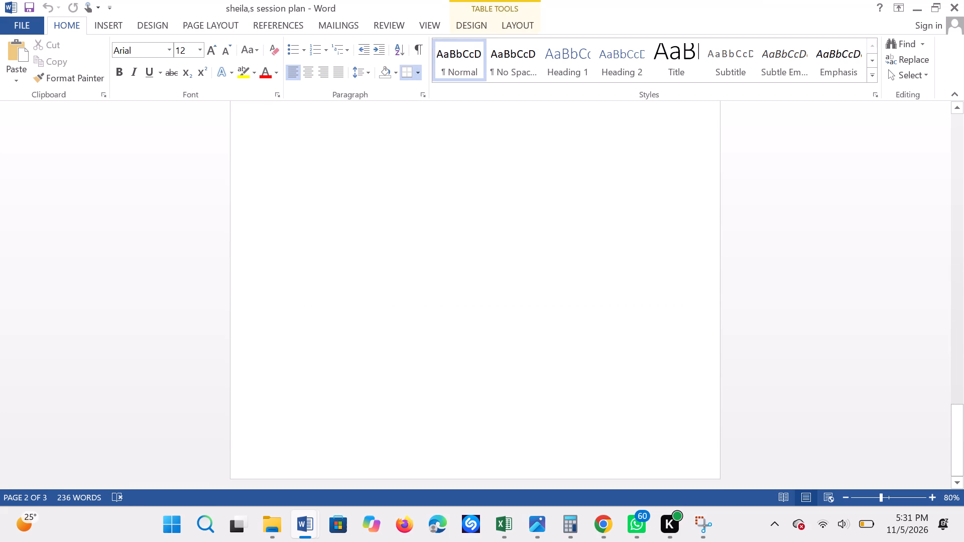
{"action": "scroll", "coordinate": [282, 462], "scroll_direction": "up", "scroll_amount": 3}
{"action": "key", "text": "Delete"}
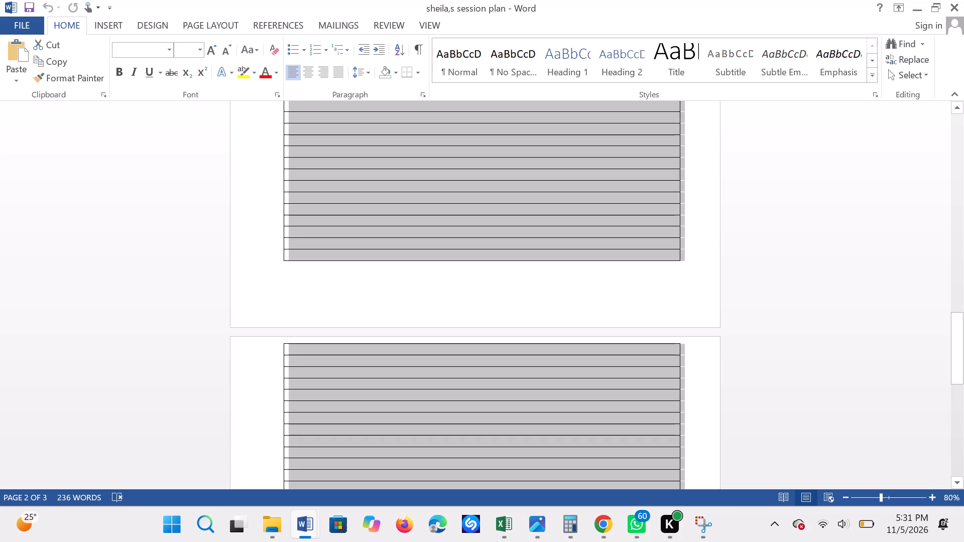
{"action": "scroll", "coordinate": [282, 462], "scroll_direction": "up", "scroll_amount": 1}
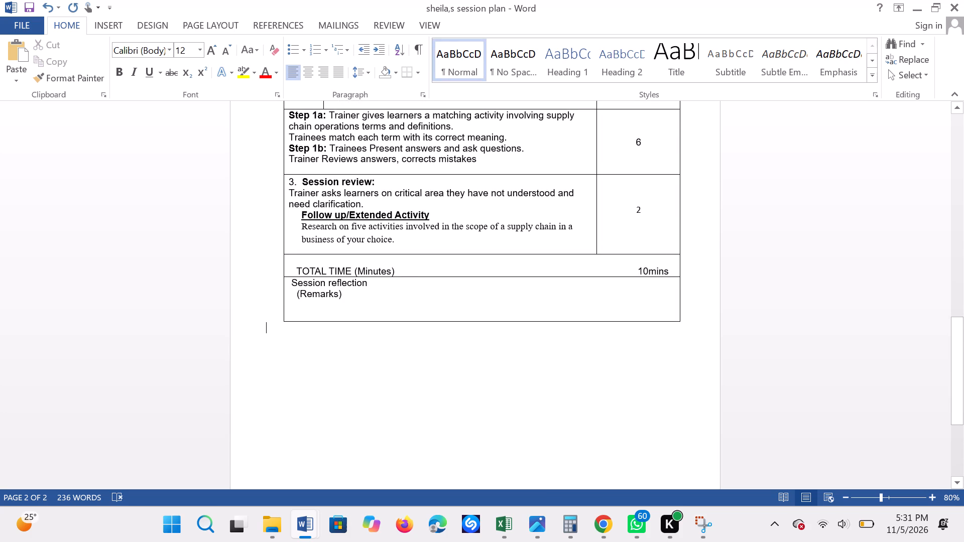
Save the edited sheila,s session plan document and close it.
{"action": "key", "text": "ctrl+s"}
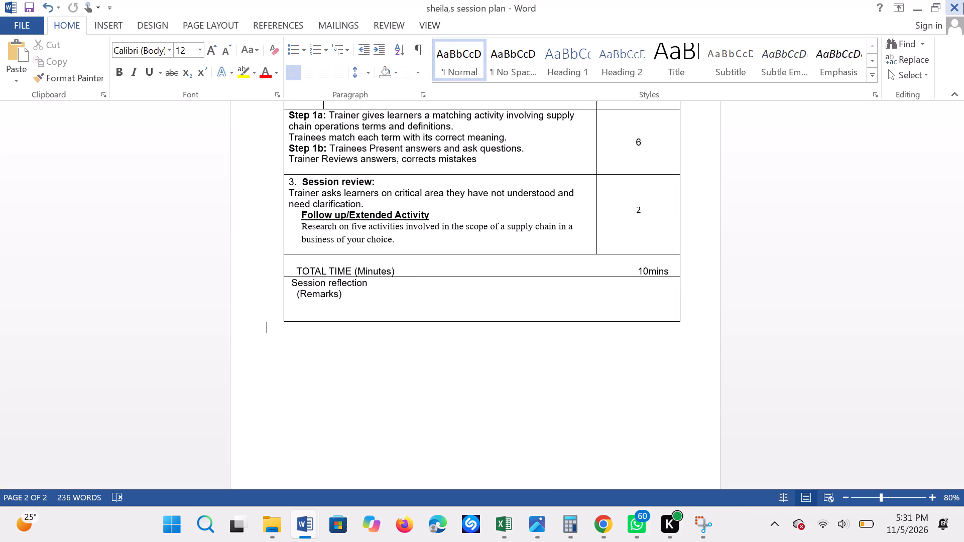
{"action": "left_click", "coordinate": [963, 3]}
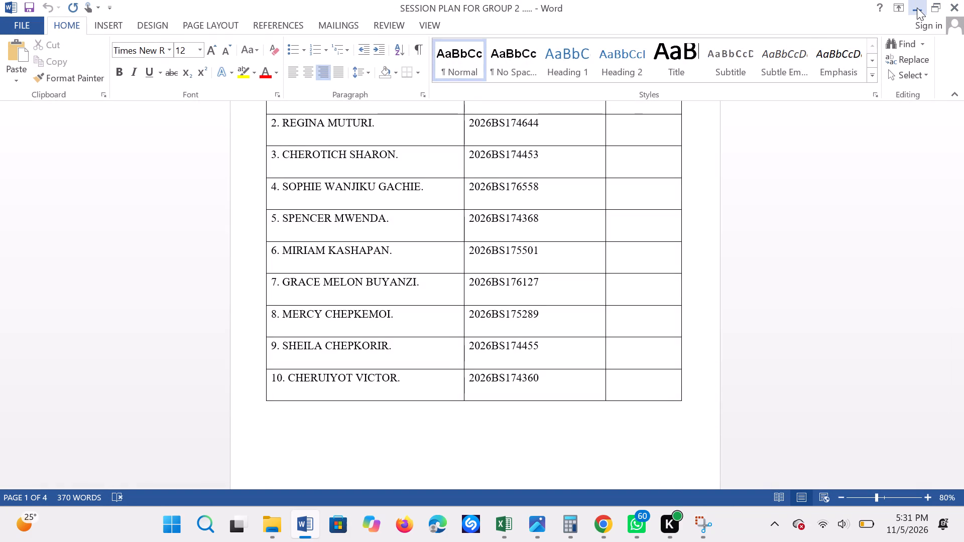
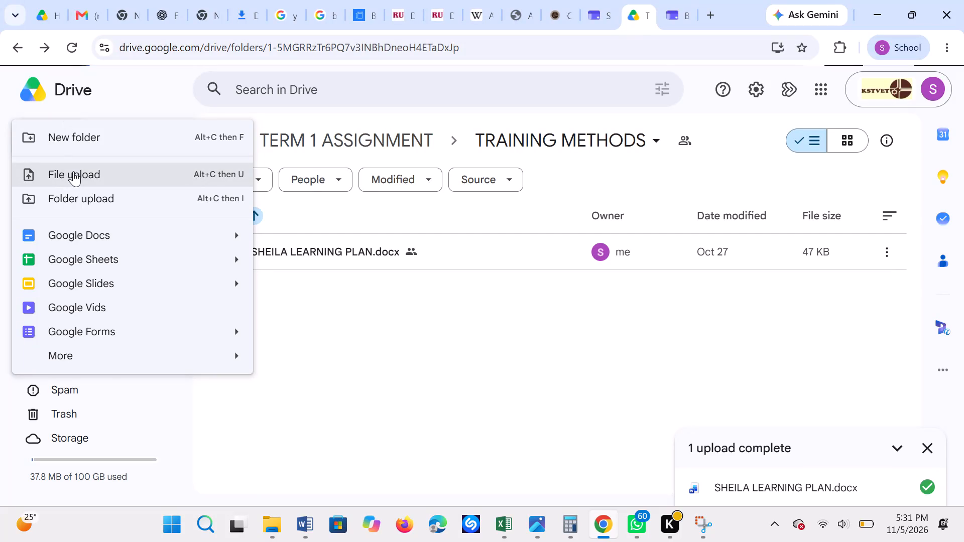
Upload the sheila,s session plan document from the Desktop to the TRAINING METHODS folder in Drive.
{"action": "left_click", "coordinate": [73, 171]}
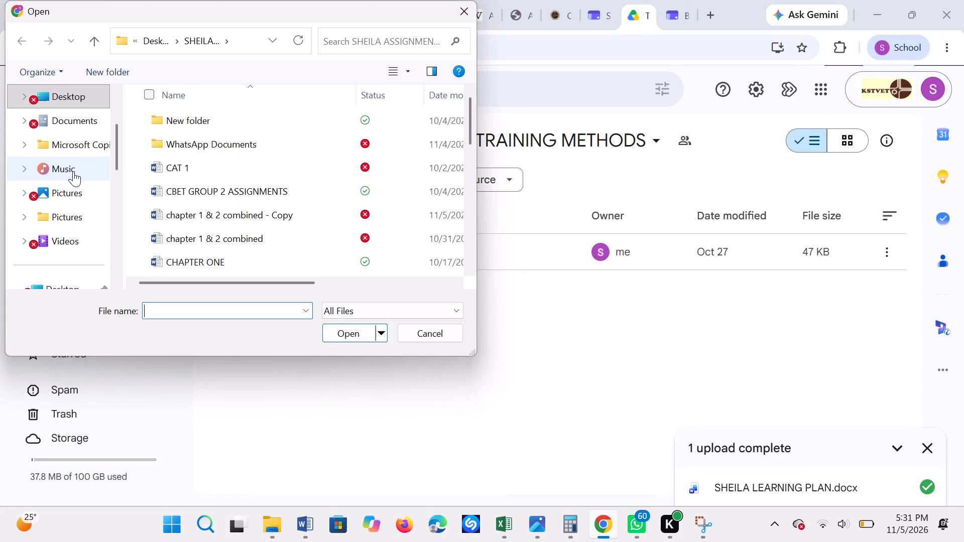
{"action": "scroll", "coordinate": [261, 222], "scroll_direction": "down", "scroll_amount": 3}
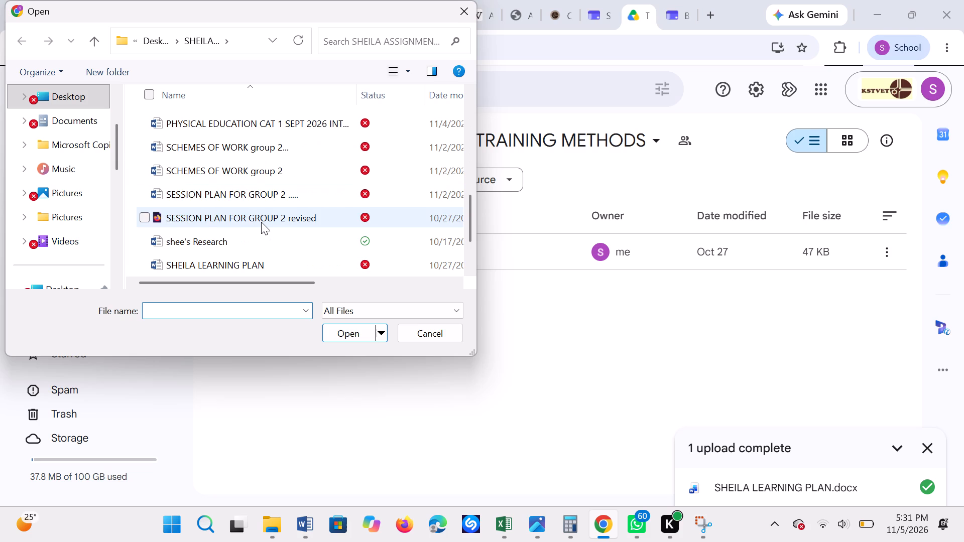
{"action": "scroll", "coordinate": [261, 222], "scroll_direction": "down", "scroll_amount": 3}
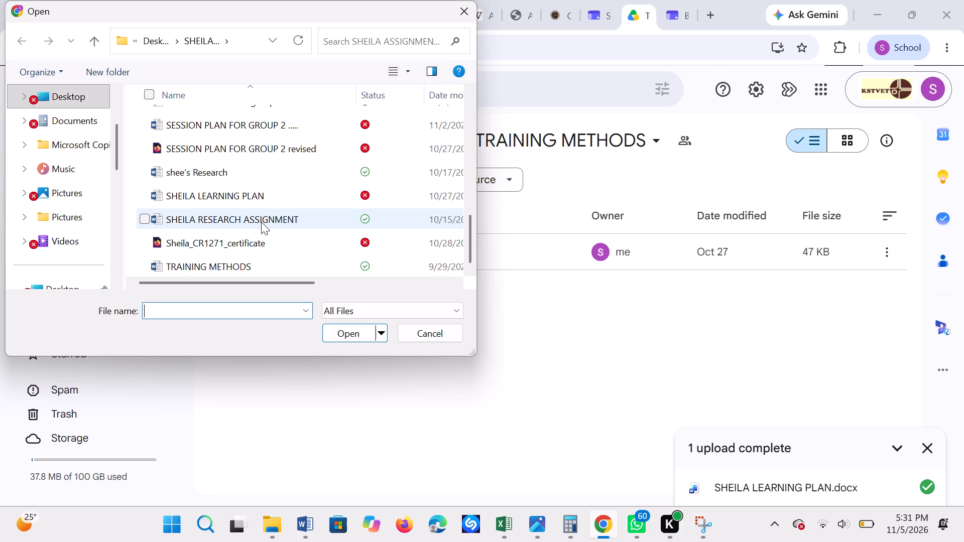
{"action": "scroll", "coordinate": [261, 222], "scroll_direction": "down", "scroll_amount": 5}
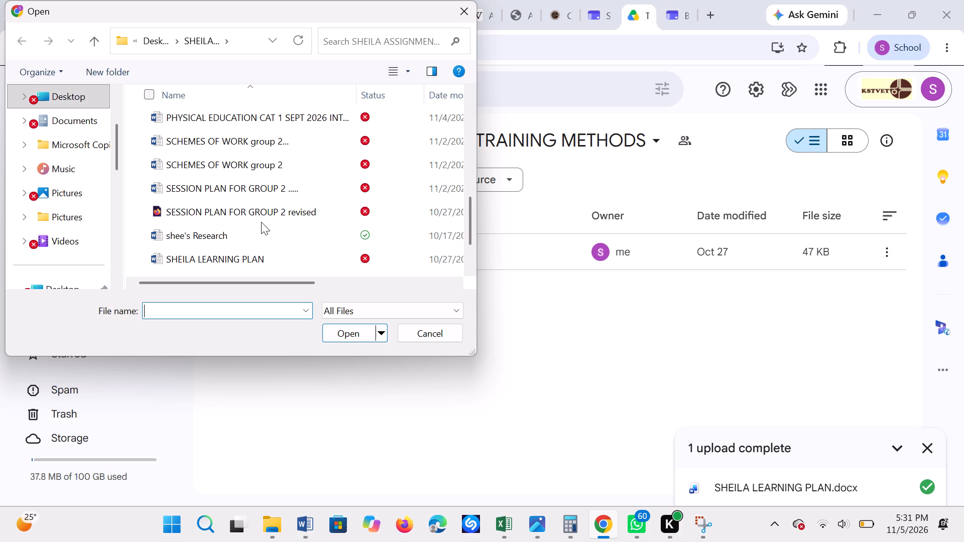
{"action": "scroll", "coordinate": [261, 222], "scroll_direction": "down", "scroll_amount": 1}
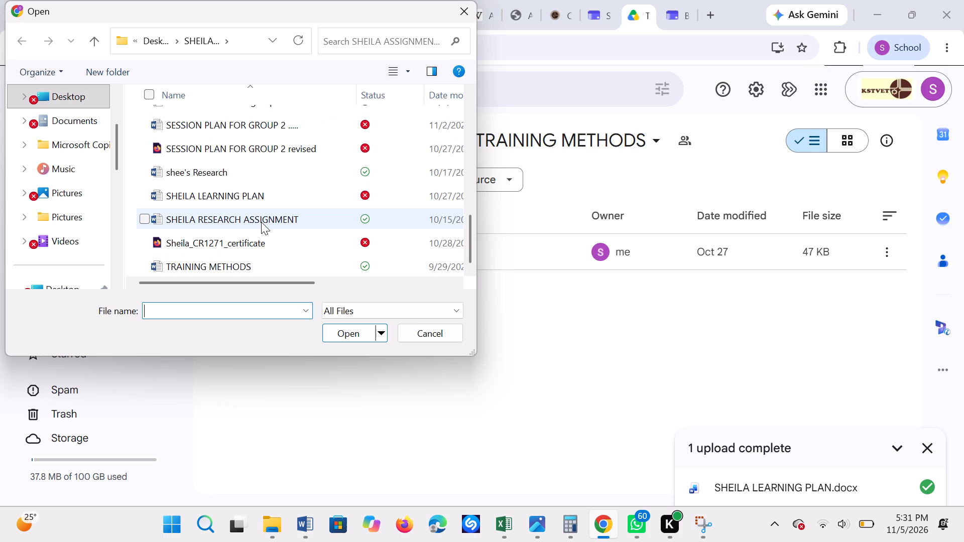
{"action": "scroll", "coordinate": [261, 222], "scroll_direction": "down", "scroll_amount": 3}
{"action": "scroll", "coordinate": [261, 222], "scroll_direction": "up", "scroll_amount": 1}
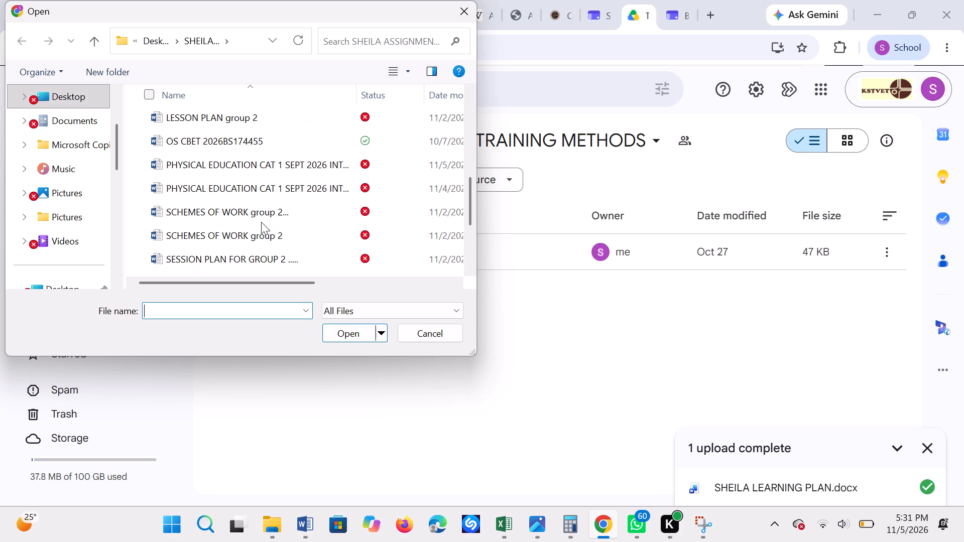
{"action": "scroll", "coordinate": [261, 222], "scroll_direction": "up", "scroll_amount": 1}
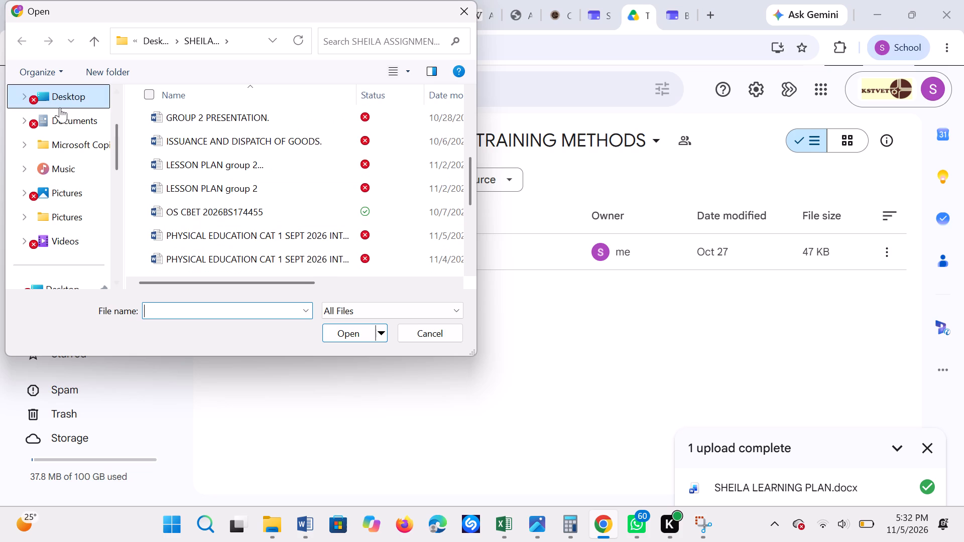
{"action": "left_click", "coordinate": [79, 92]}
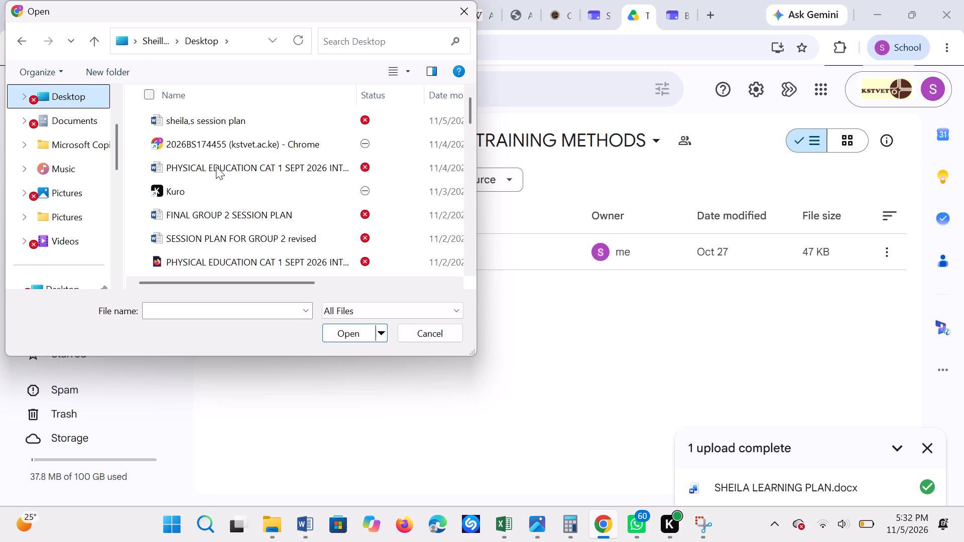
{"action": "scroll", "coordinate": [250, 183], "scroll_direction": "up", "scroll_amount": 1}
{"action": "left_click", "coordinate": [226, 119]}
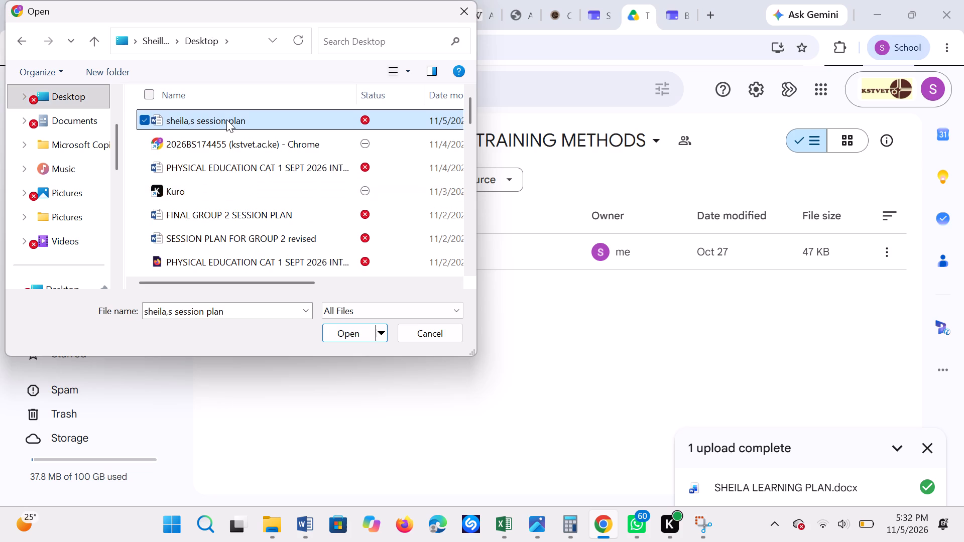
{"action": "left_click", "coordinate": [340, 334]}
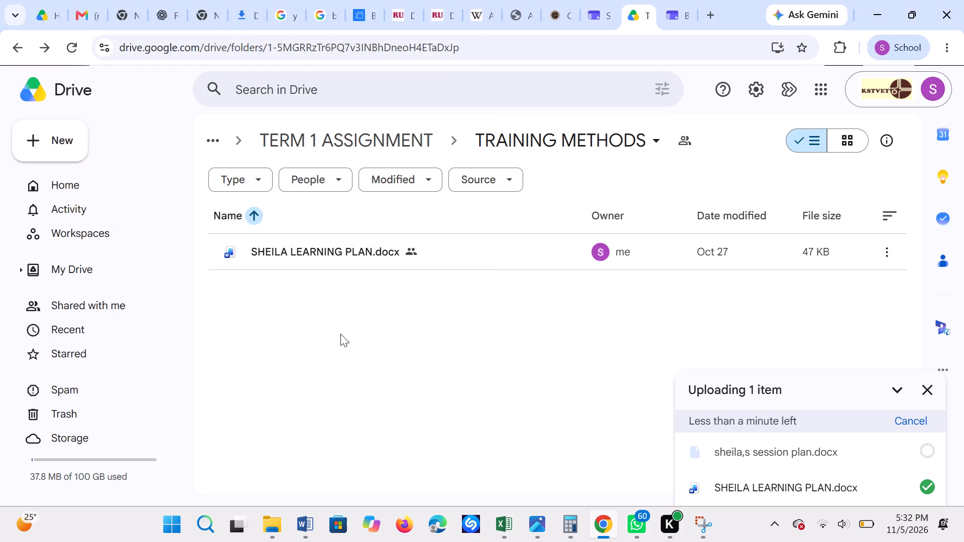
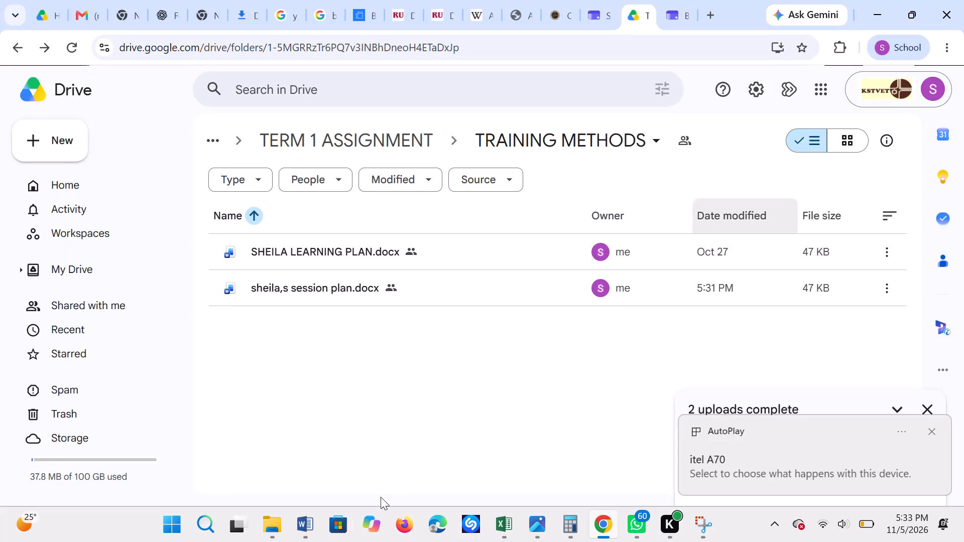
Close the extra File Explorer windows: one of the two SHEILA ASSIGNMENTS windows and the Downloads window.
{"action": "left_click", "coordinate": [280, 517]}
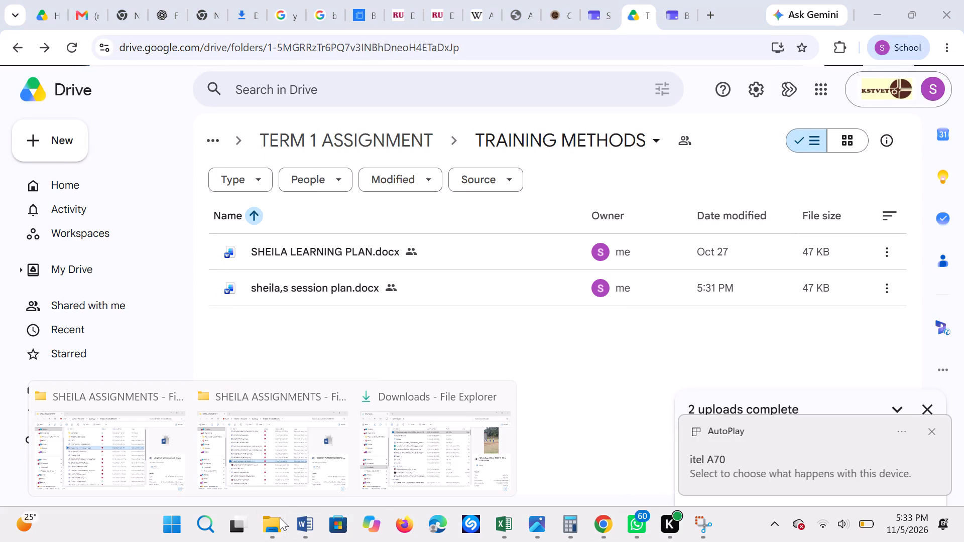
{"action": "left_click", "coordinate": [115, 451]}
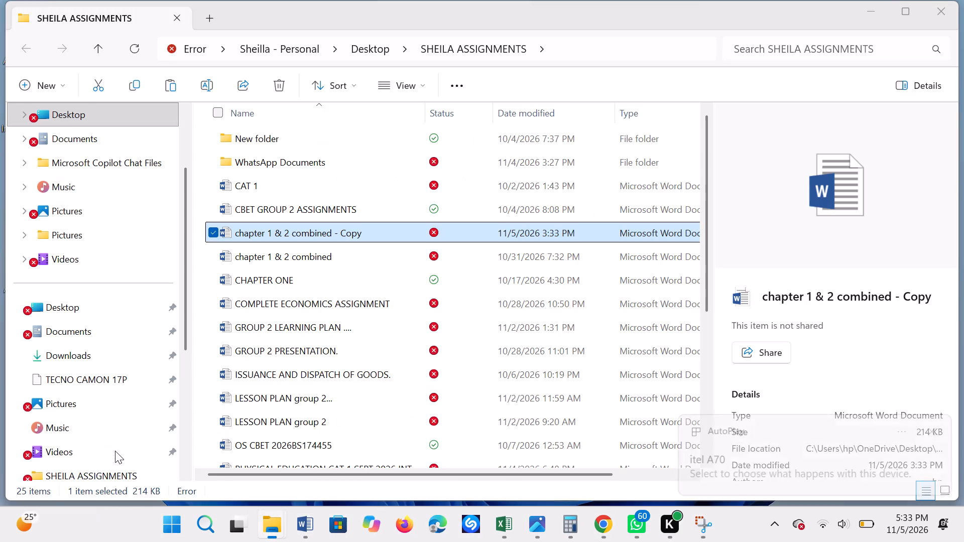
{"action": "left_click", "coordinate": [941, 9]}
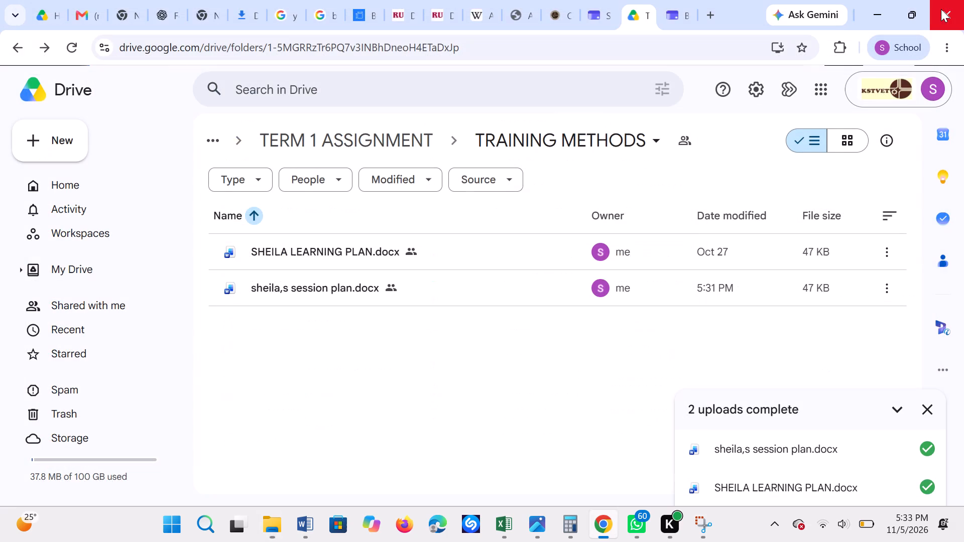
{"action": "left_click", "coordinate": [265, 532]}
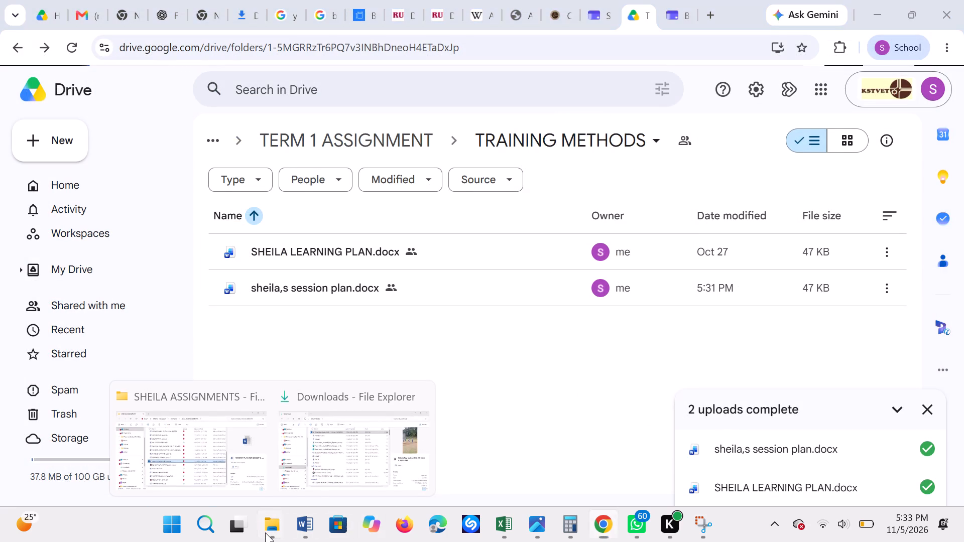
{"action": "left_click", "coordinate": [417, 398]}
Switch to the remaining SHEILA ASSIGNMENTS window in File Explorer and look through its available folders and storage locations.
{"action": "left_click", "coordinate": [302, 439]}
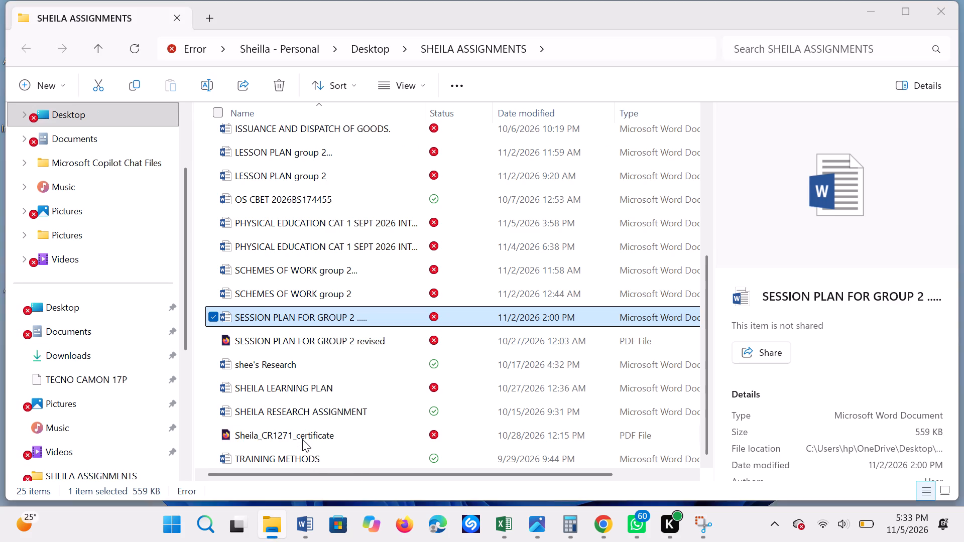
{"action": "scroll", "coordinate": [109, 393], "scroll_direction": "down", "scroll_amount": 2}
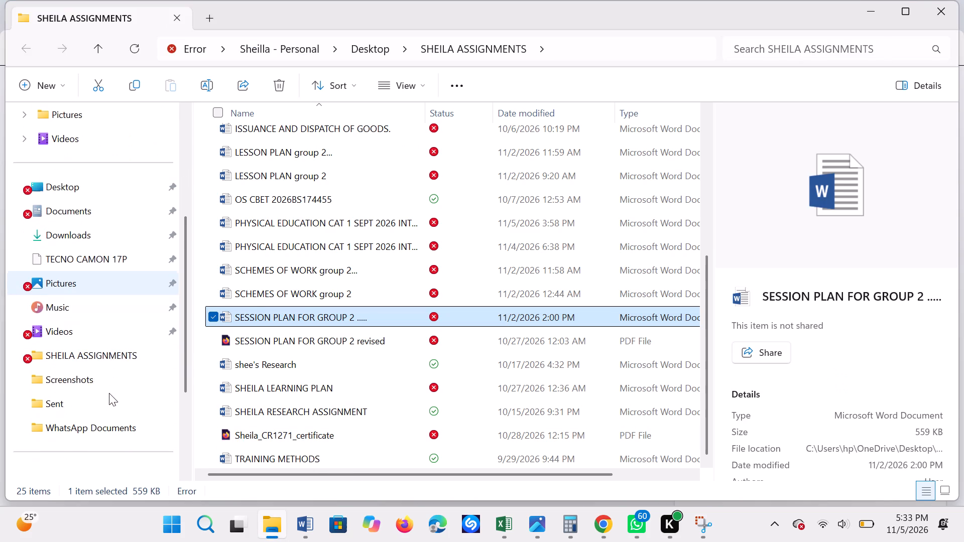
Open the WhatsApp Video folder inside the WhatsApp Media folder on the itel A70 phone's internal shared storage.
{"action": "scroll", "coordinate": [109, 393], "scroll_direction": "down", "scroll_amount": 1}
{"action": "double_click", "coordinate": [59, 377]}
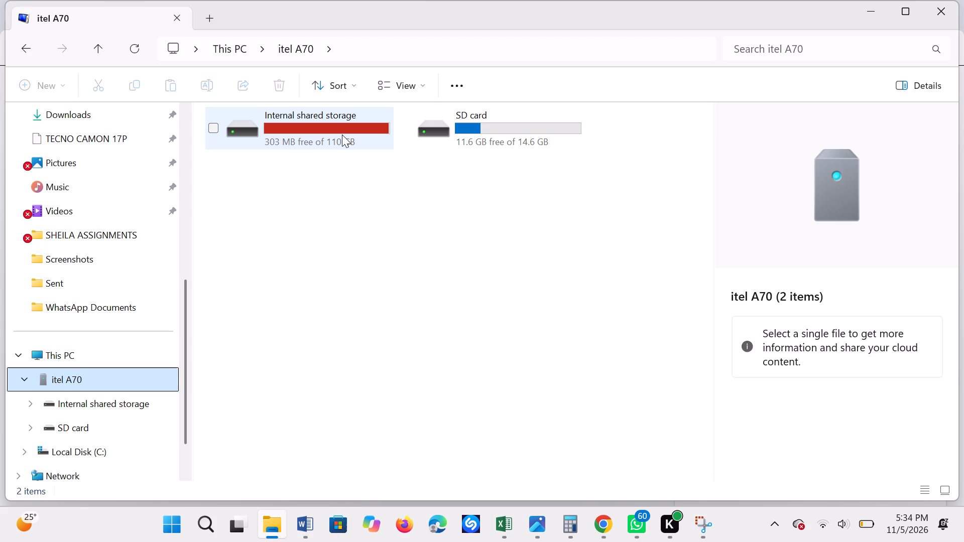
{"action": "double_click", "coordinate": [289, 132]}
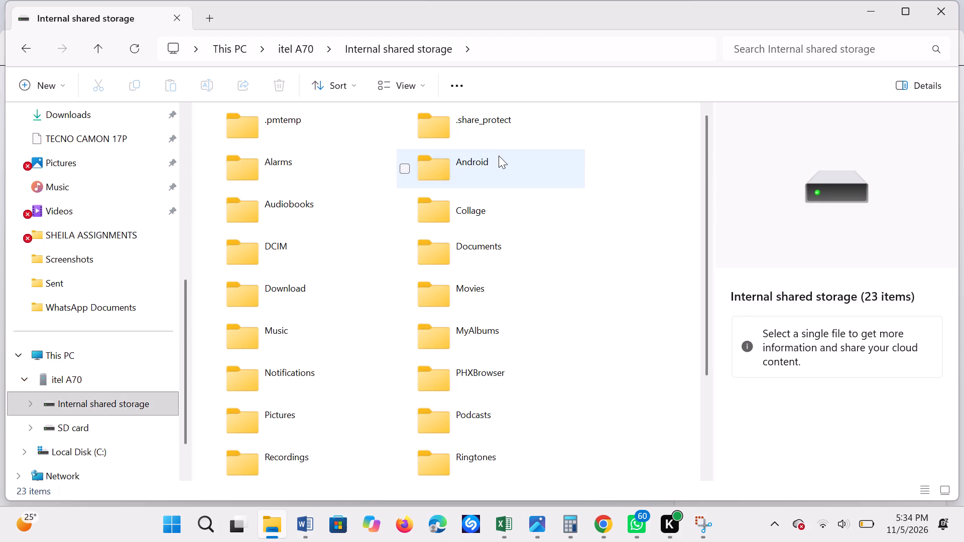
{"action": "double_click", "coordinate": [499, 156]}
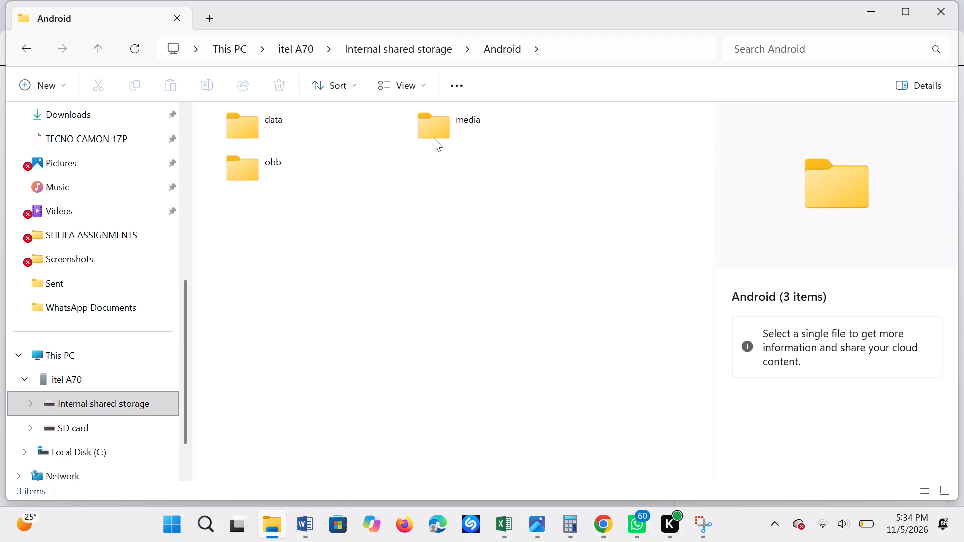
{"action": "double_click", "coordinate": [454, 138]}
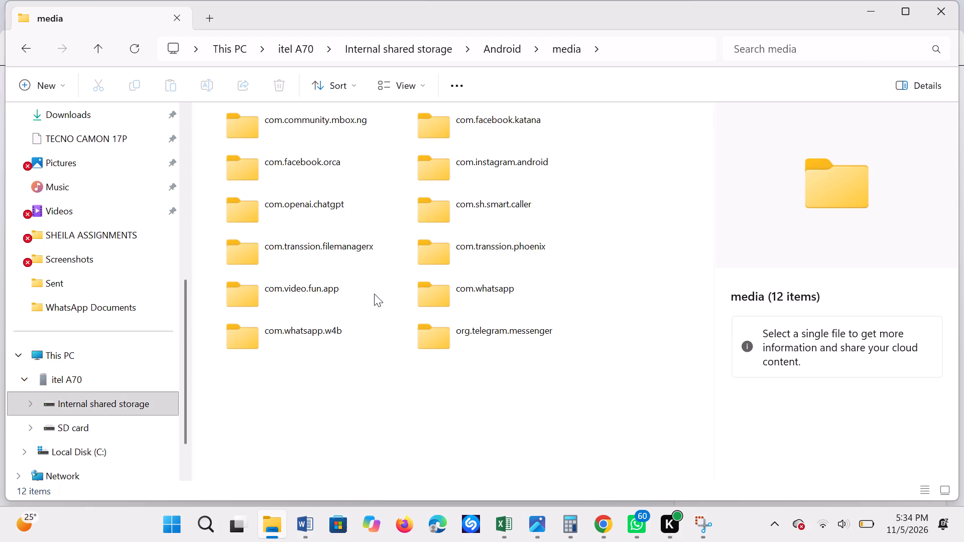
{"action": "double_click", "coordinate": [479, 289]}
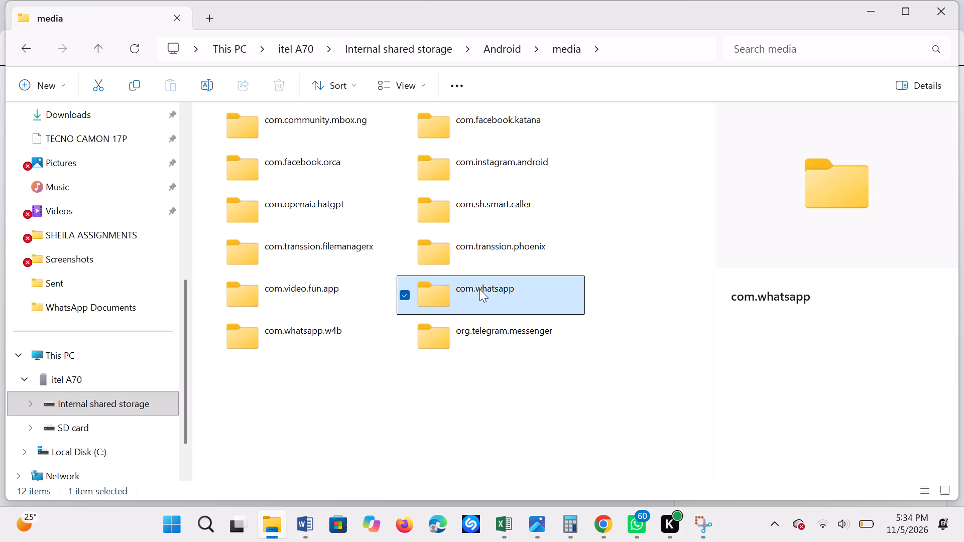
{"action": "double_click", "coordinate": [284, 130]}
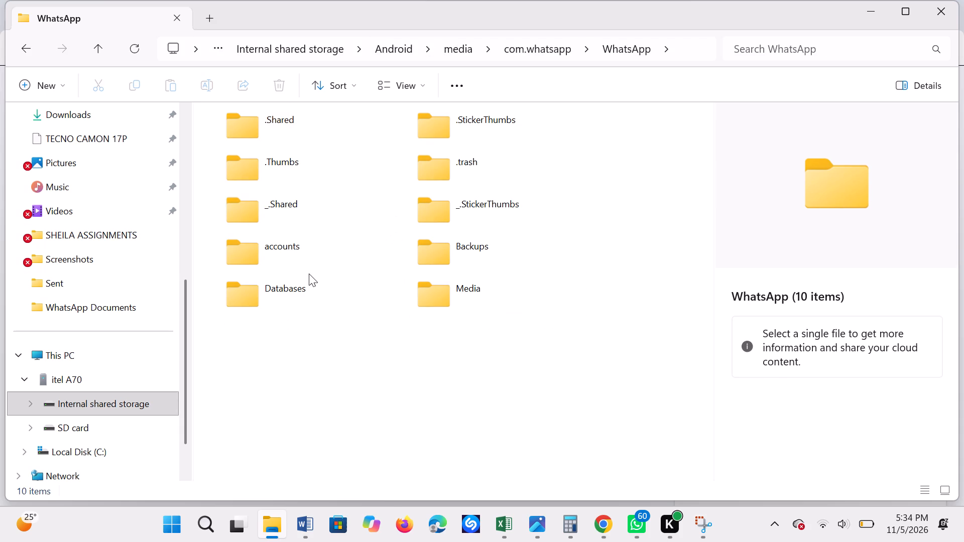
{"action": "double_click", "coordinate": [449, 295]}
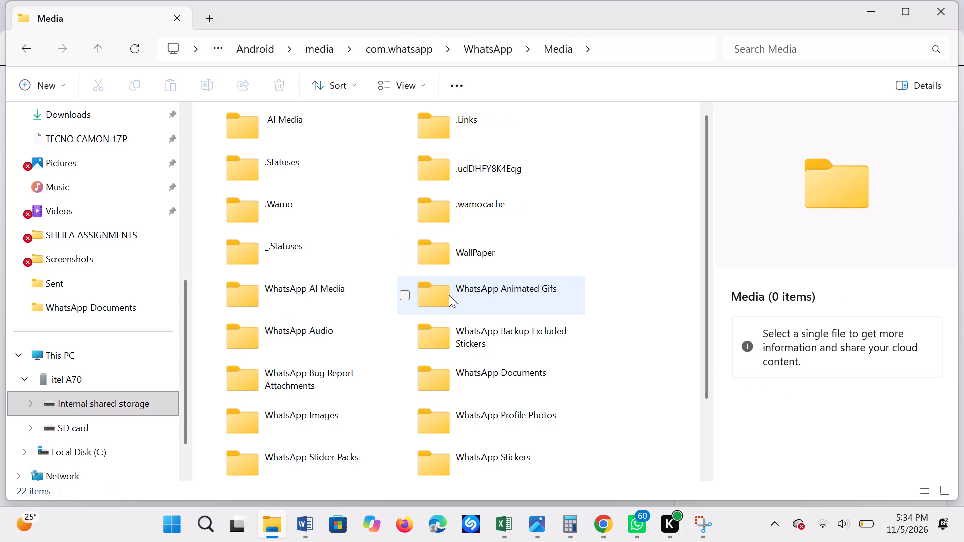
{"action": "scroll", "coordinate": [405, 256], "scroll_direction": "down", "scroll_amount": 1}
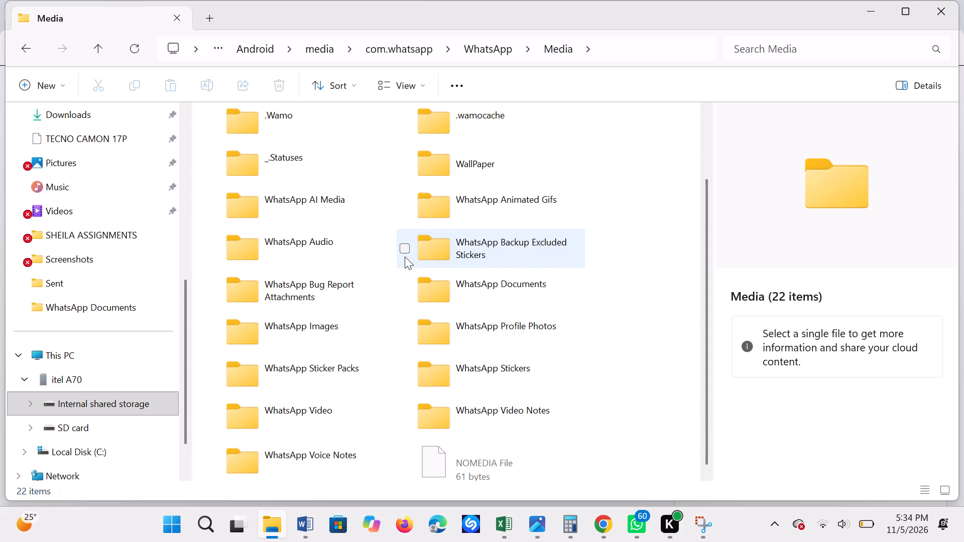
{"action": "scroll", "coordinate": [405, 256], "scroll_direction": "down", "scroll_amount": 1}
{"action": "scroll", "coordinate": [556, 318], "scroll_direction": "down", "scroll_amount": 1}
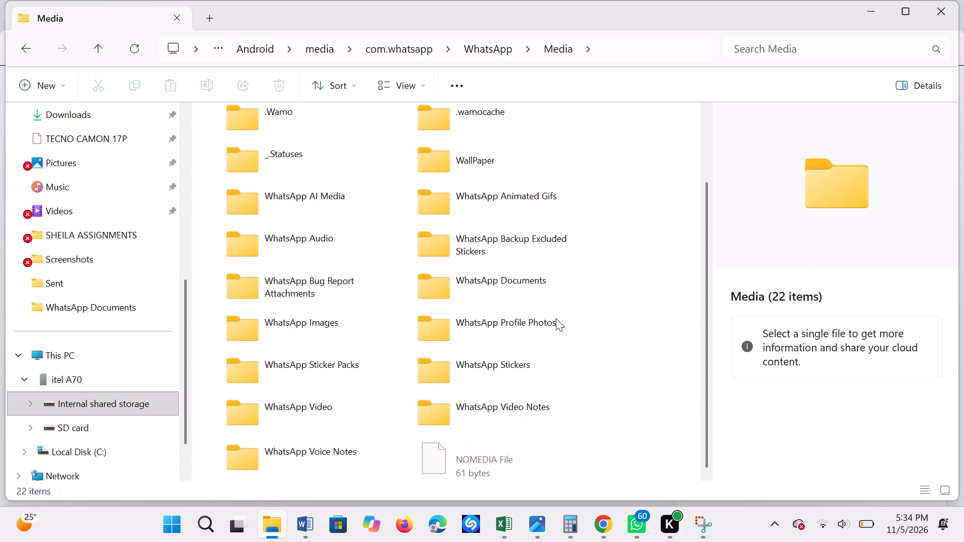
{"action": "scroll", "coordinate": [556, 318], "scroll_direction": "down", "scroll_amount": 1}
{"action": "scroll", "coordinate": [556, 318], "scroll_direction": "up", "scroll_amount": 1}
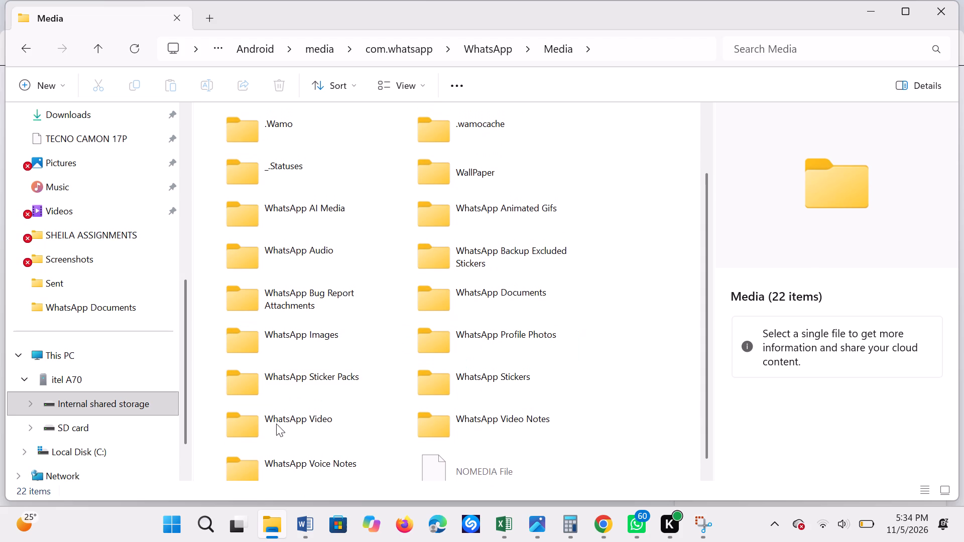
{"action": "double_click", "coordinate": [276, 424]}
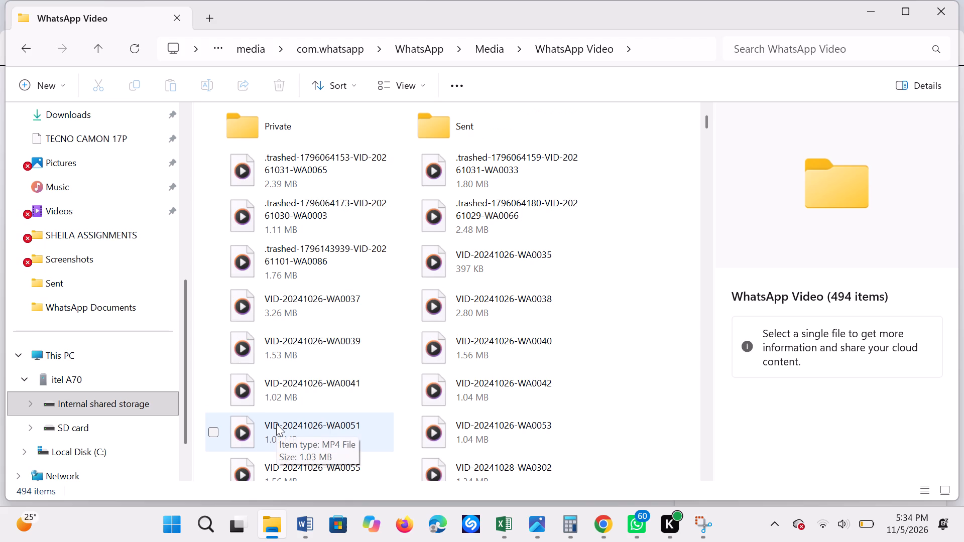
Find the 114 MB video VID-20261102-WA0086 in the WhatsApp Video folder, copy it, and minimize the File Explorer window.
{"action": "scroll", "coordinate": [426, 386], "scroll_direction": "down", "scroll_amount": 1}
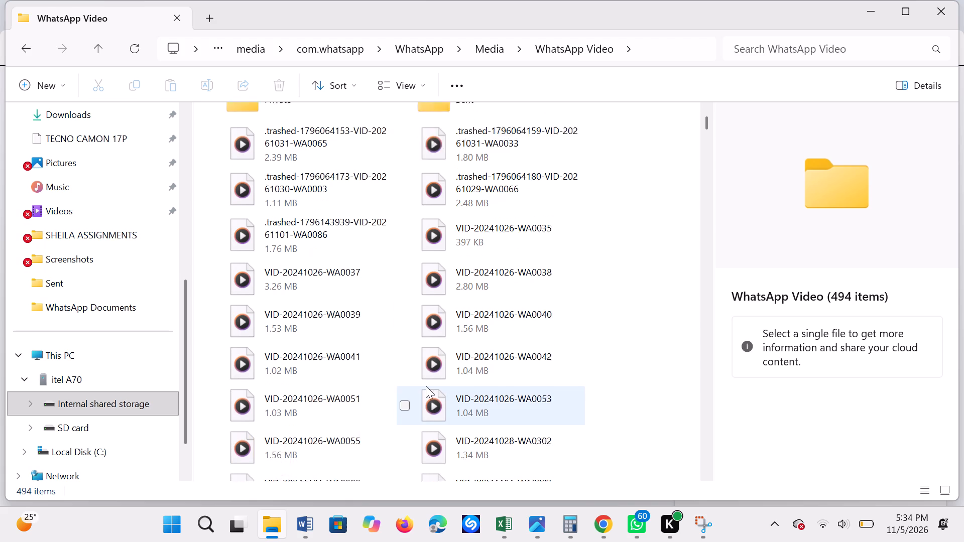
{"action": "scroll", "coordinate": [426, 386], "scroll_direction": "down", "scroll_amount": 5}
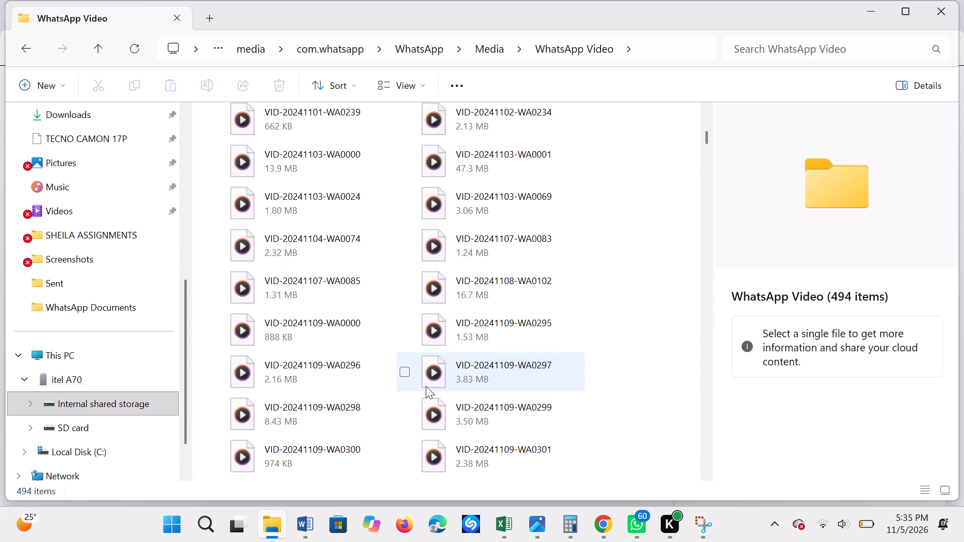
{"action": "scroll", "coordinate": [426, 386], "scroll_direction": "down", "scroll_amount": 1}
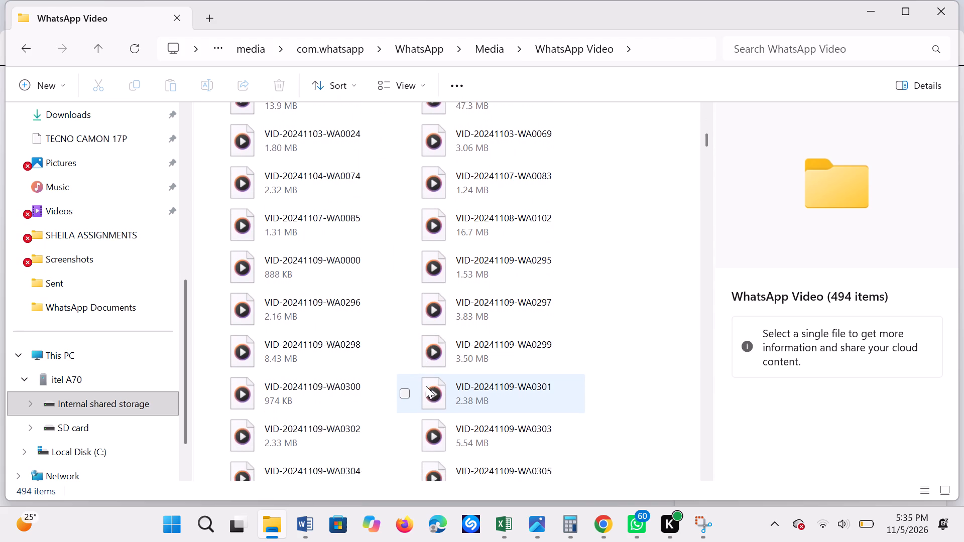
{"action": "scroll", "coordinate": [426, 386], "scroll_direction": "down", "scroll_amount": 1}
{"action": "scroll", "coordinate": [426, 386], "scroll_direction": "up", "scroll_amount": 2}
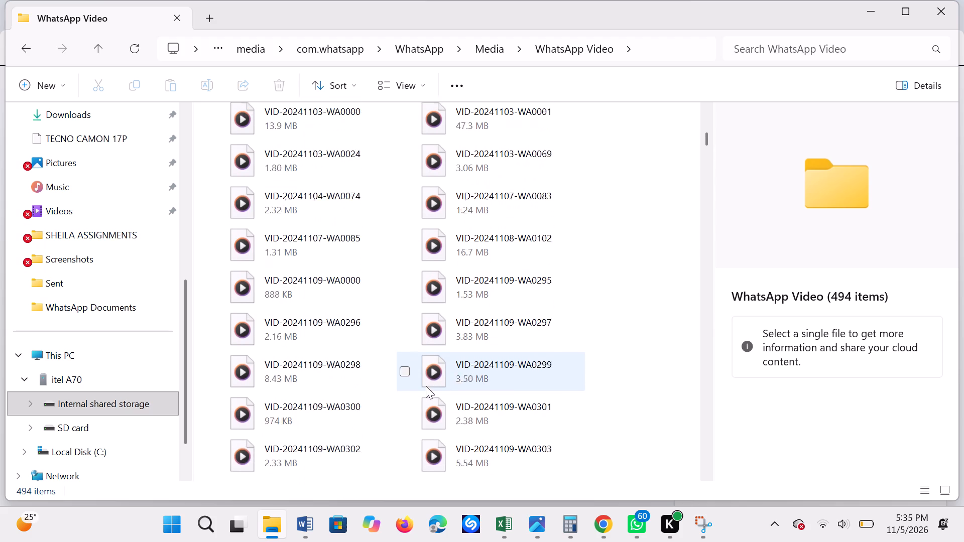
{"action": "scroll", "coordinate": [426, 386], "scroll_direction": "up", "scroll_amount": 2}
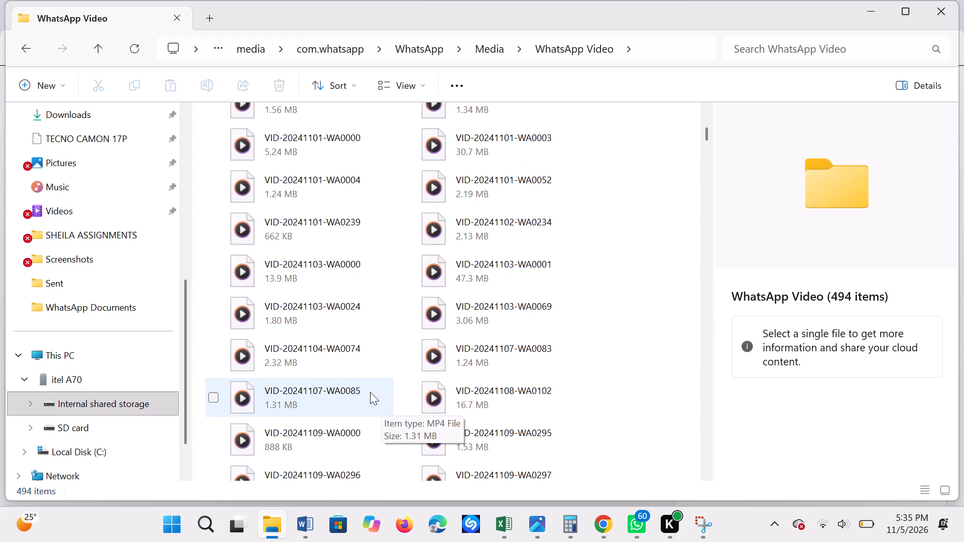
{"action": "scroll", "coordinate": [370, 392], "scroll_direction": "down", "scroll_amount": 12}
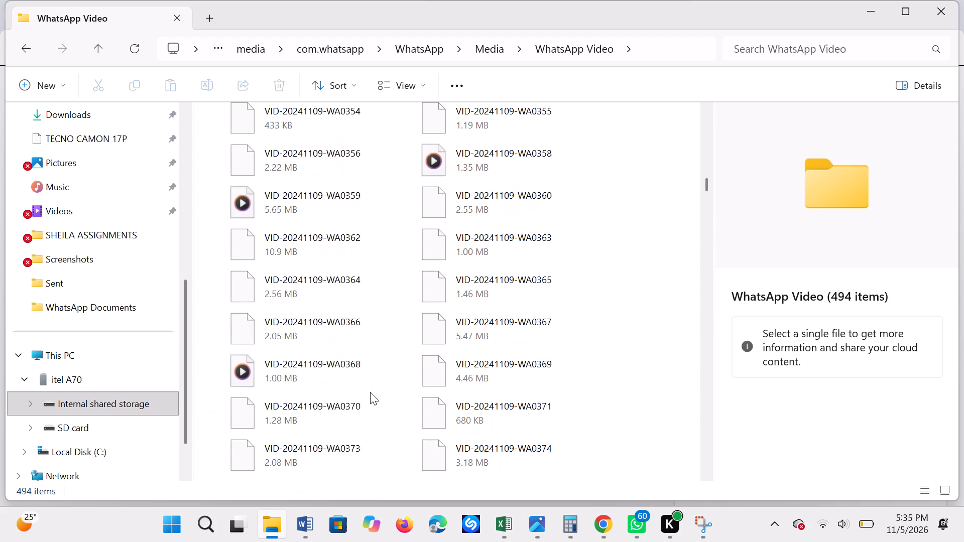
{"action": "scroll", "coordinate": [370, 392], "scroll_direction": "down", "scroll_amount": 14}
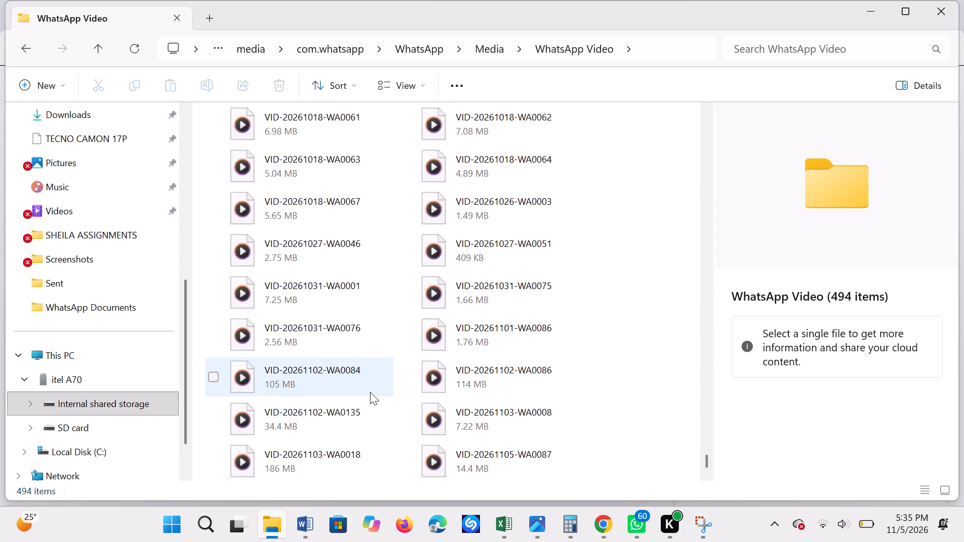
{"action": "scroll", "coordinate": [370, 392], "scroll_direction": "down", "scroll_amount": 4}
{"action": "left_click", "coordinate": [370, 392]}
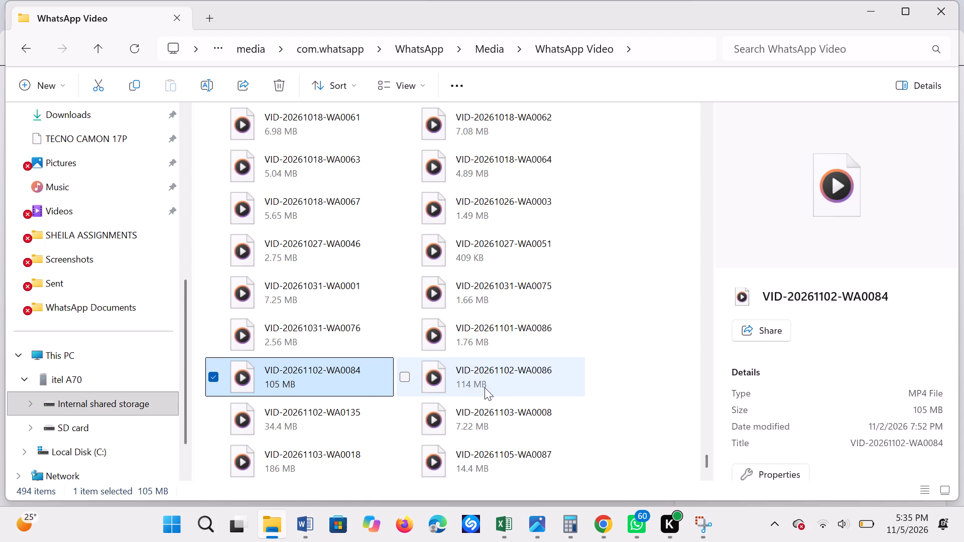
{"action": "left_click", "coordinate": [502, 383]}
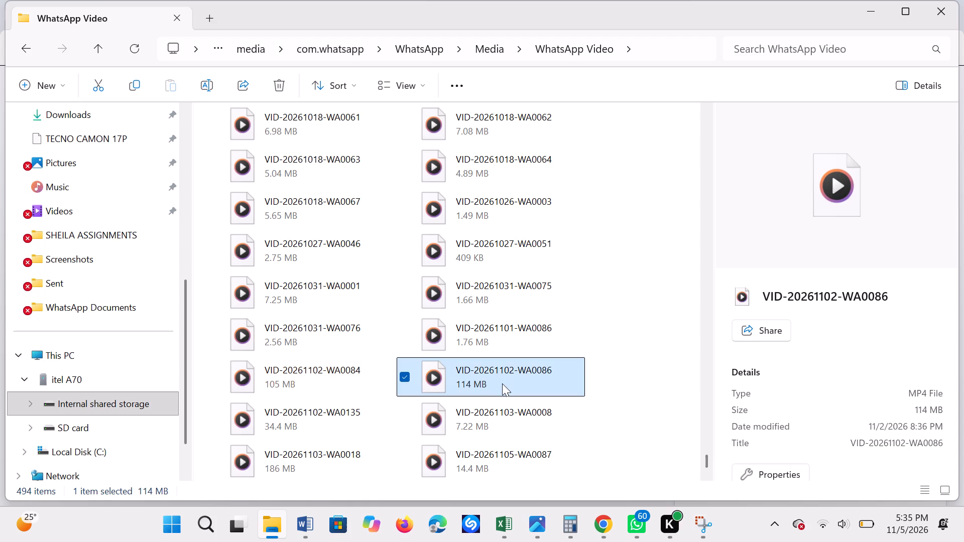
{"action": "key", "text": "ctrl+c"}
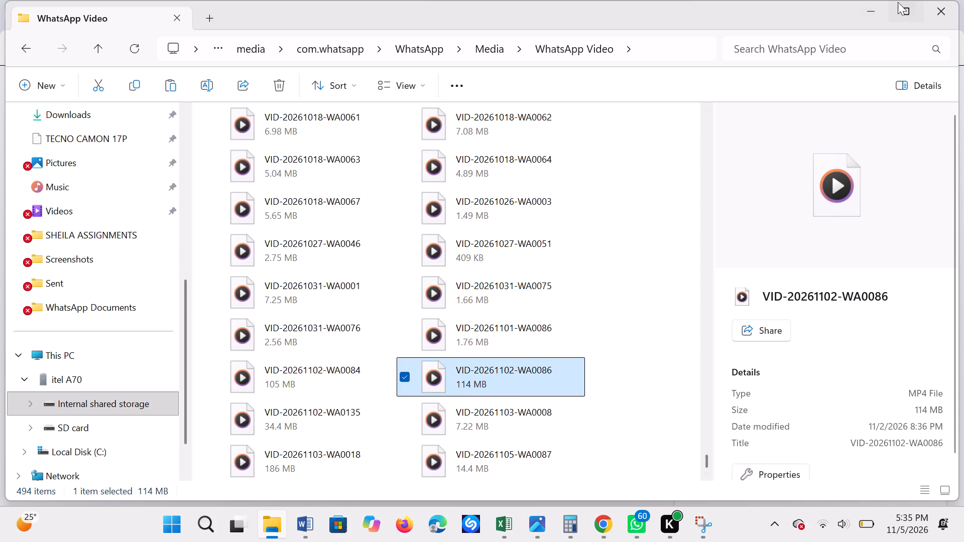
{"action": "left_click", "coordinate": [876, 16]}
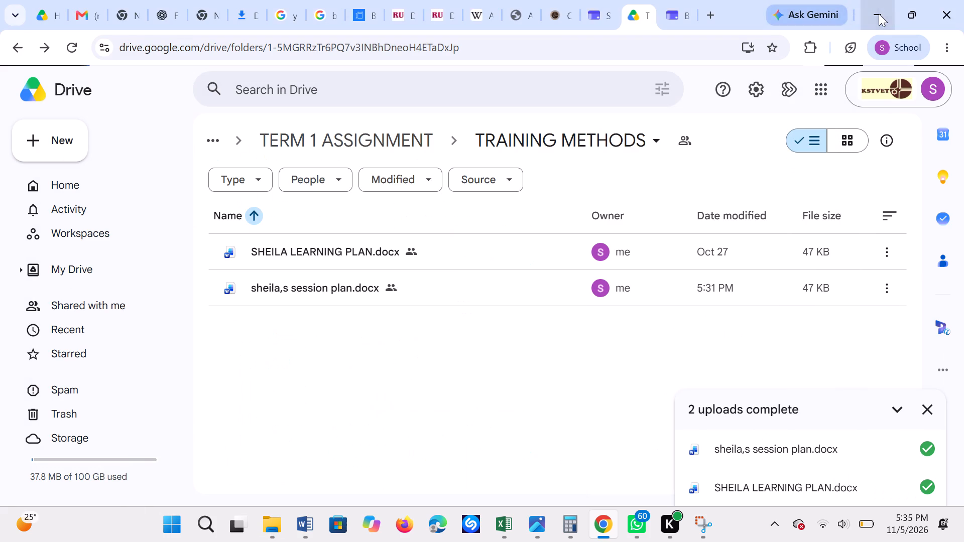
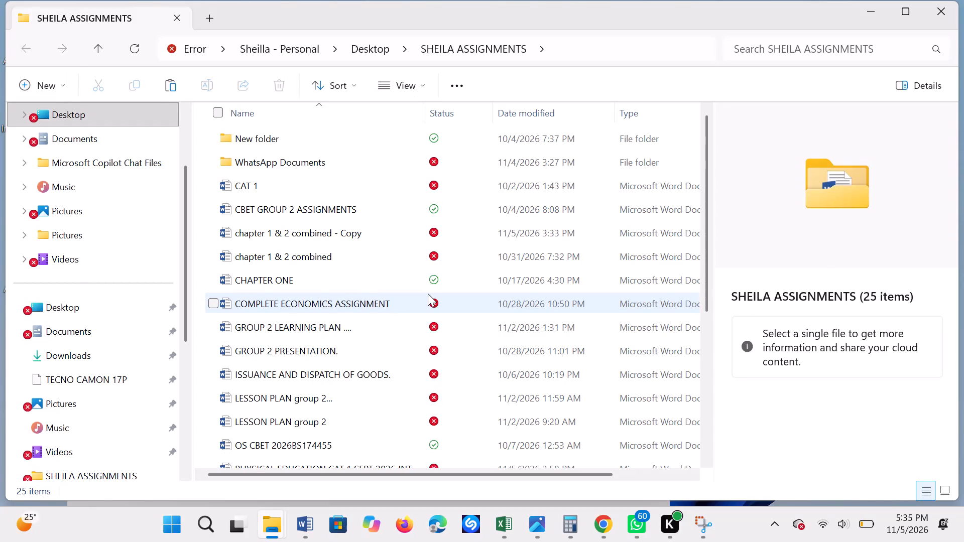
Paste the video copied from the phone, VID-20261102-WA0086, into the SHEILA ASSIGNMENTS folder.
{"action": "key", "text": "ctrl+v"}
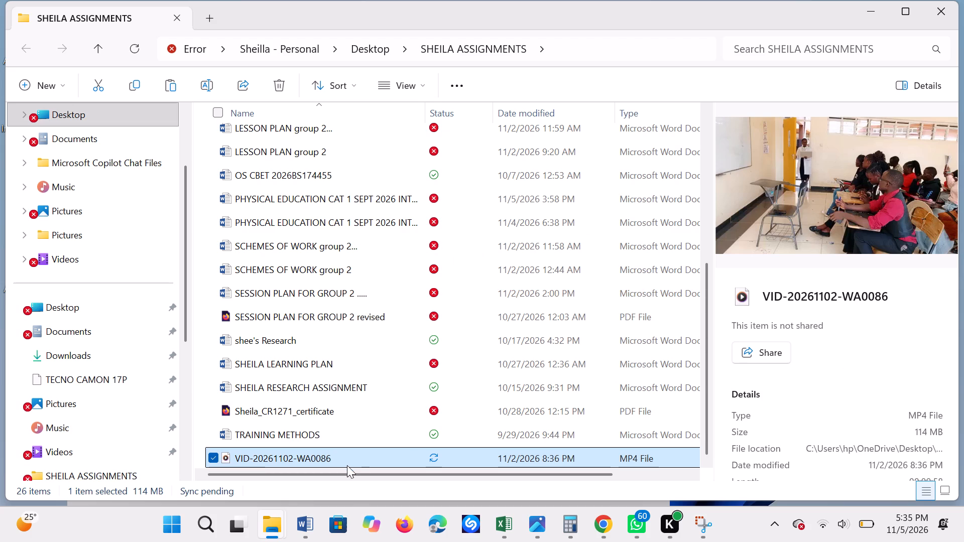
Open the pasted video VID-20261102-WA0086 in Media Player to check it.
{"action": "double_click", "coordinate": [350, 453]}
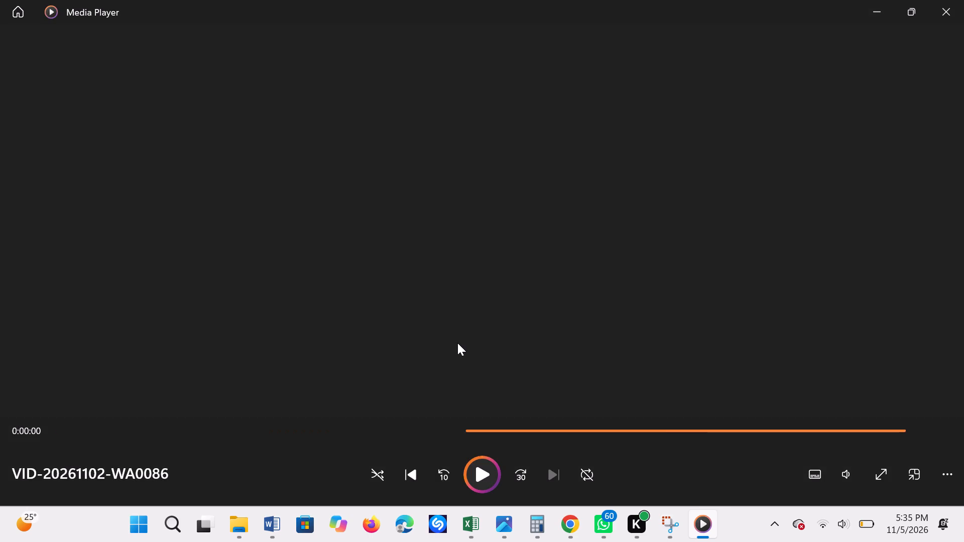
Check the video VID-20261102-WA0086 by skipping to about its midpoint, and close the player.
{"action": "left_click", "coordinate": [491, 430]}
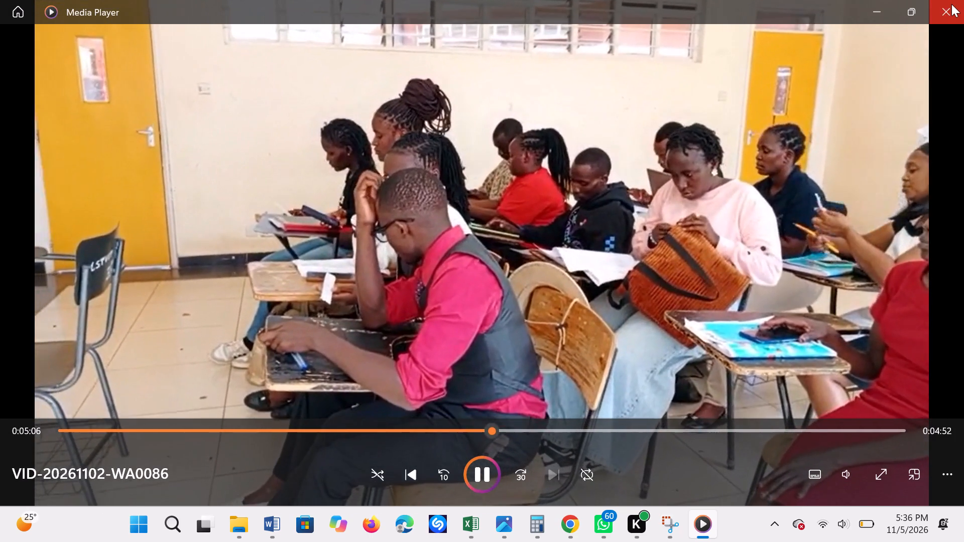
{"action": "left_click", "coordinate": [951, 4]}
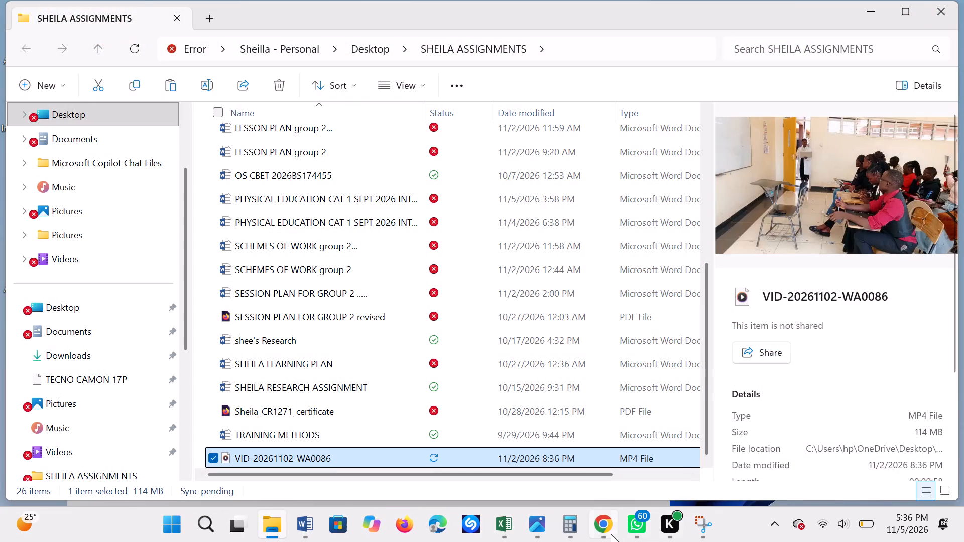
Switch to Drive in Chrome and upload VID-20261102-WA0086 from the desktop's SHEILA ASSIGNMENTS folder into the TRAINING METHODS folder.
{"action": "left_click", "coordinate": [602, 530]}
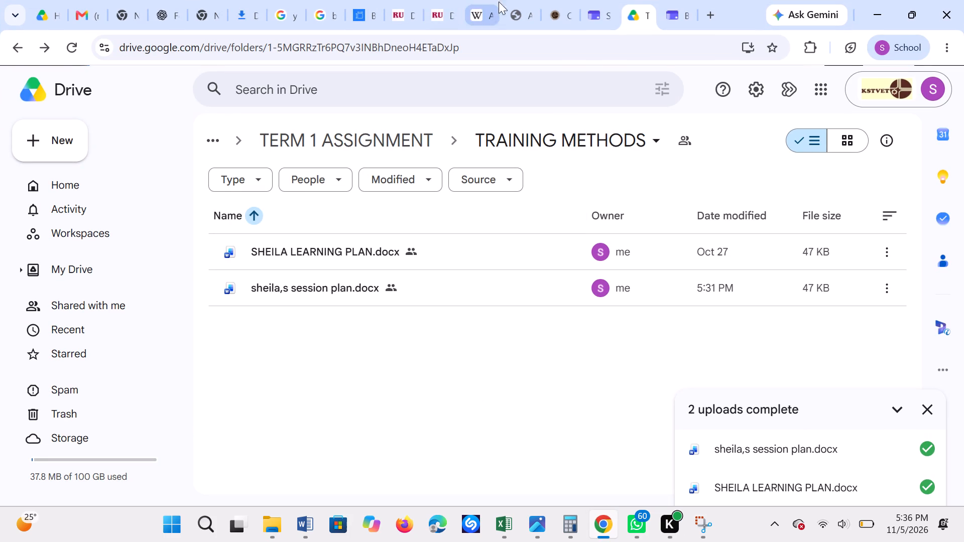
{"action": "left_click", "coordinate": [33, 156]}
{"action": "left_click", "coordinate": [76, 176]}
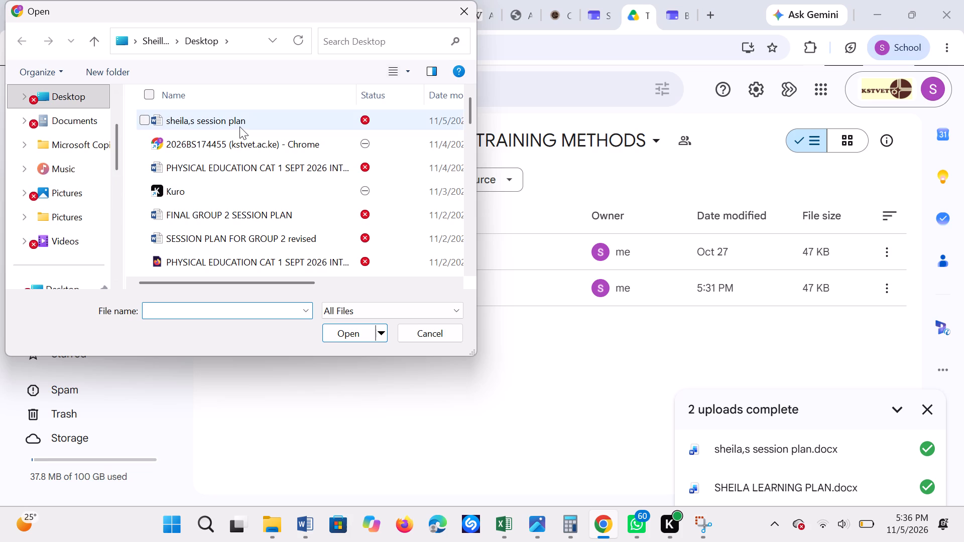
{"action": "left_click", "coordinate": [72, 97]}
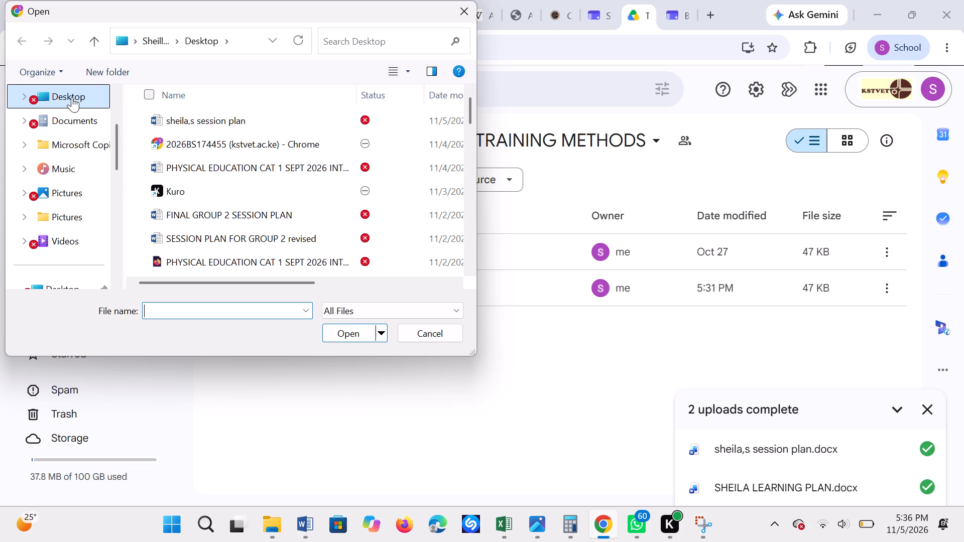
{"action": "double_click", "coordinate": [72, 97]}
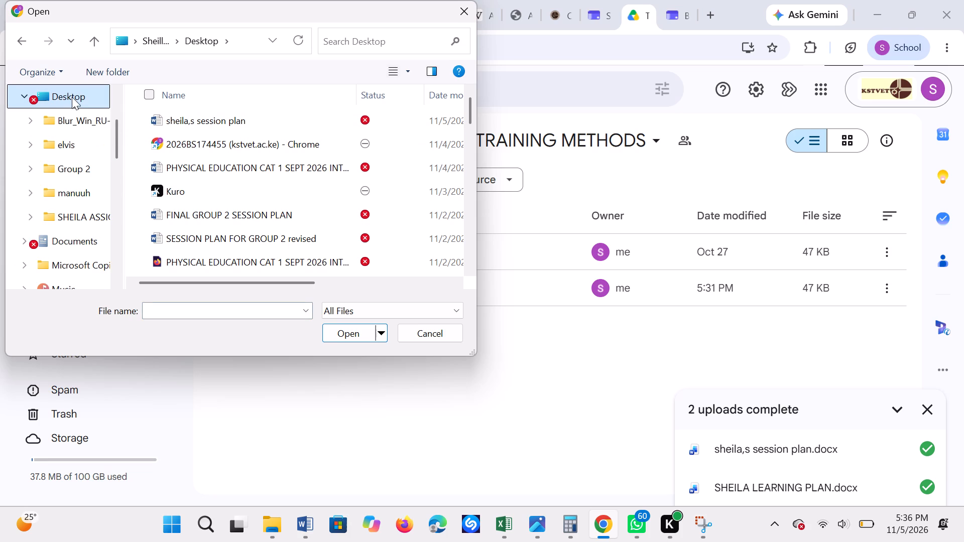
{"action": "scroll", "coordinate": [250, 189], "scroll_direction": "down", "scroll_amount": 1}
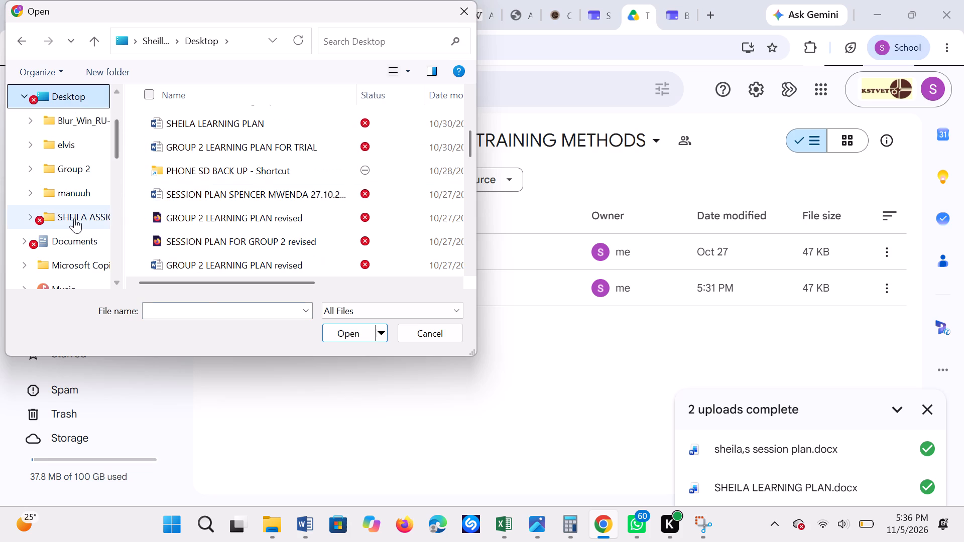
{"action": "left_click", "coordinate": [73, 218]}
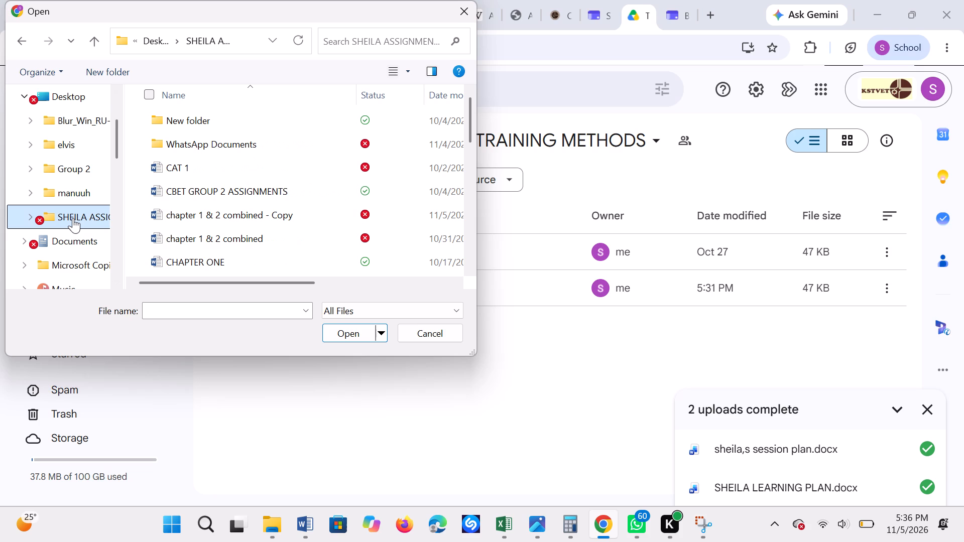
{"action": "double_click", "coordinate": [73, 218]}
{"action": "scroll", "coordinate": [224, 194], "scroll_direction": "down", "scroll_amount": 2}
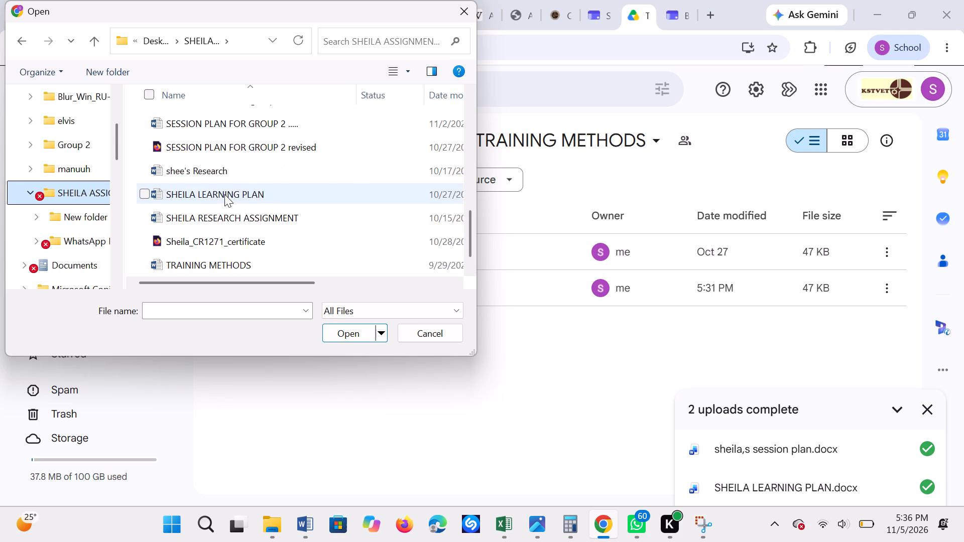
{"action": "scroll", "coordinate": [224, 194], "scroll_direction": "down", "scroll_amount": 1}
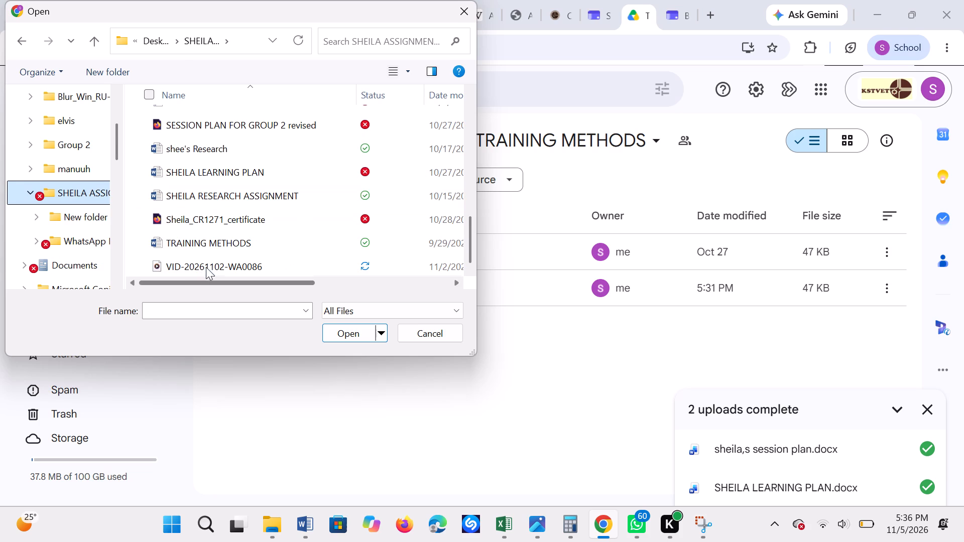
{"action": "left_click", "coordinate": [206, 266]}
{"action": "left_click", "coordinate": [350, 328]}
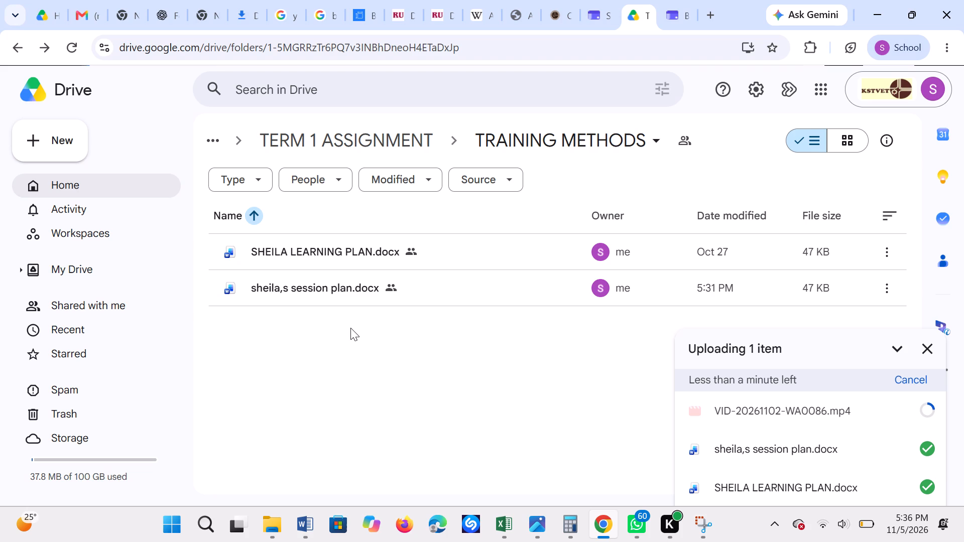
{"action": "left_click", "coordinate": [711, 17]}
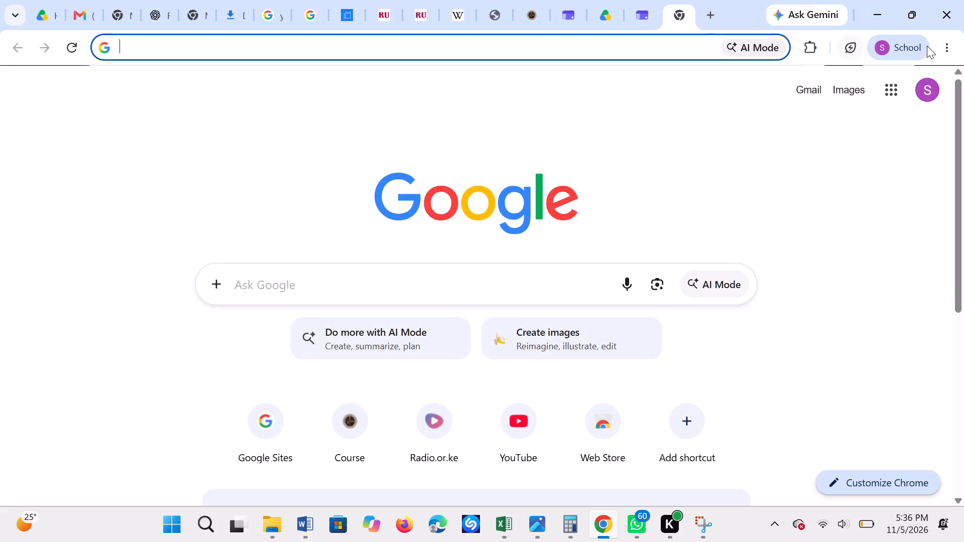
{"action": "left_click", "coordinate": [945, 49]}
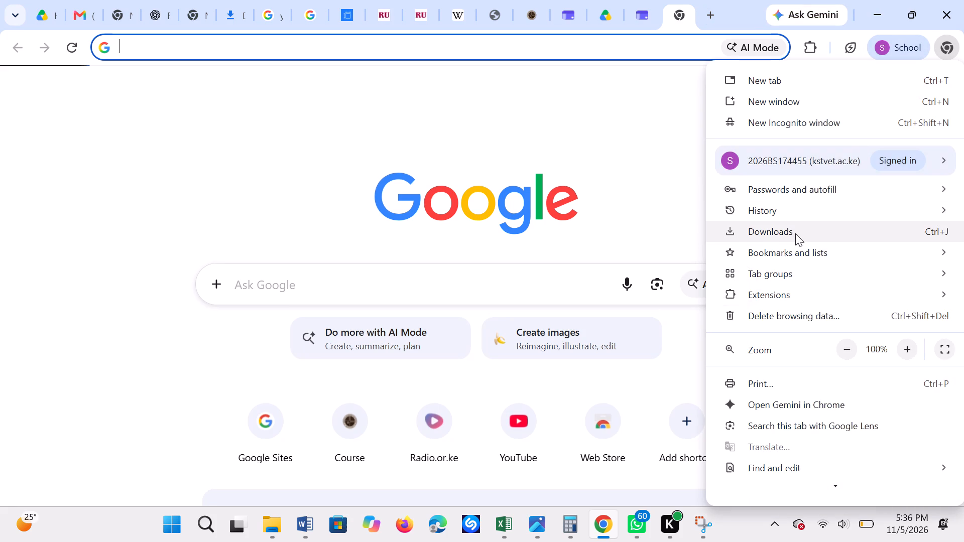